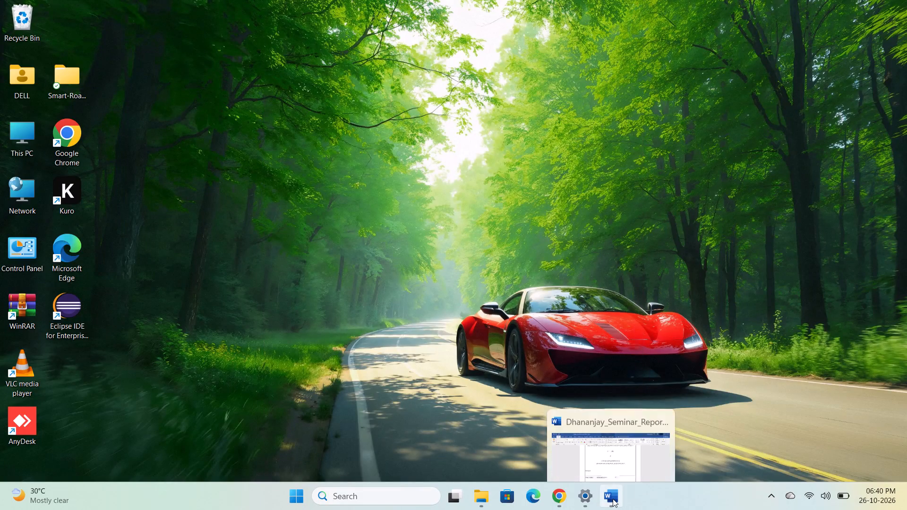
Switch to the open seminar report document in Word.
left_click(613, 499)
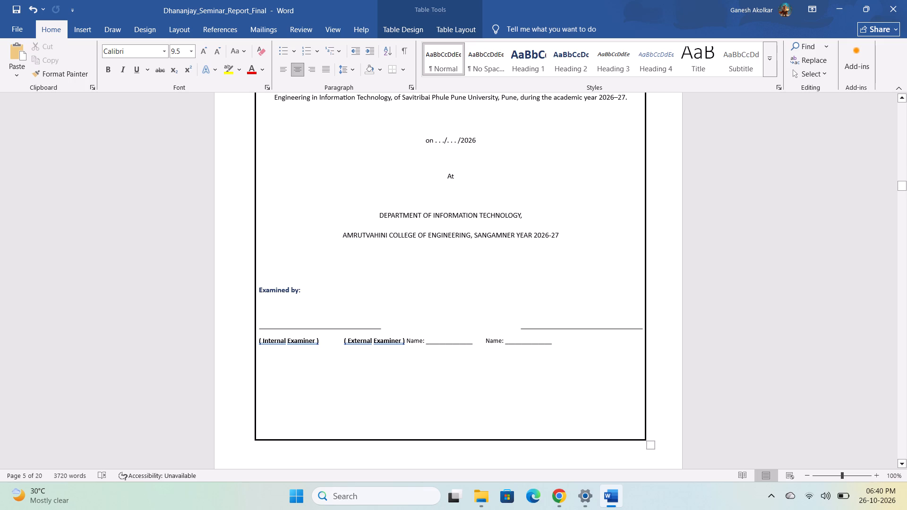
Move the second "Name" blank onto its own line below the Internal Examiner label on the certificate page.
left_click(405, 341)
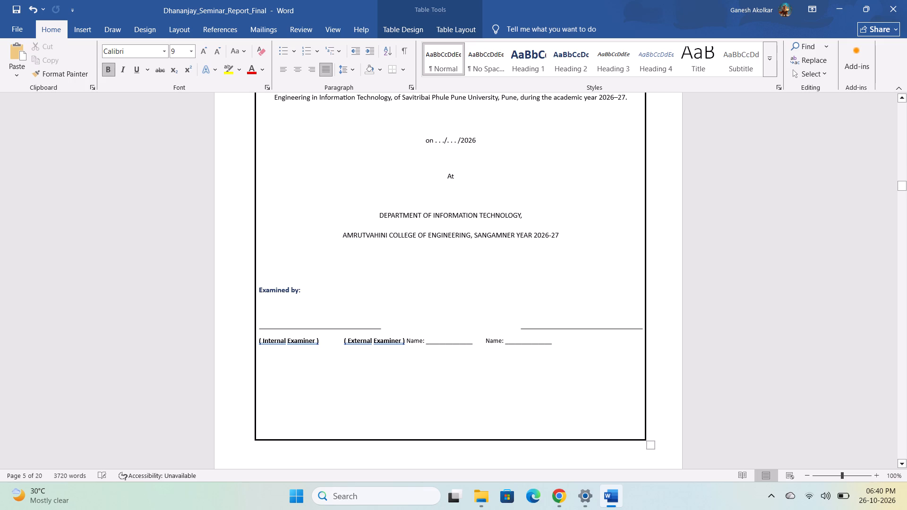
left_click(485, 341)
key("Return")
Insert spaces before the "( External Examiner )" label to shift it and its Name blank toward the right-hand signature line.
left_click(344, 339)
key("space")
key("space")
key("space")
key("space")
key("space")
key("space")
key("space")
key("space")
key("space")
key("space")
key("space")
key("space")
key("space")
key("space")
key("space")
key("space")
key("space")
key("space")
key("space")
key("space")
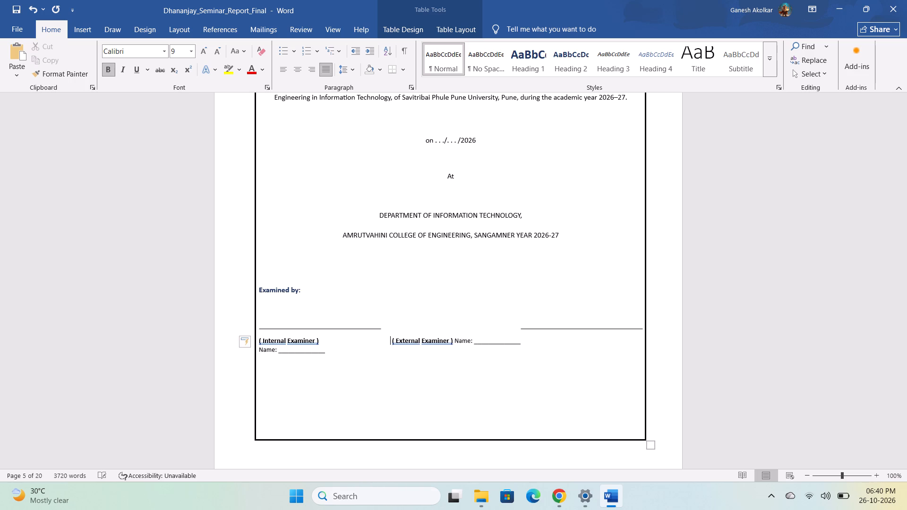
key("space")
key("space")
key("space")
key("space")
key("space")
key("space")
key("space")
key("space")
key("space")
key("space")
key("space")
key("space")
key("space")
key("space")
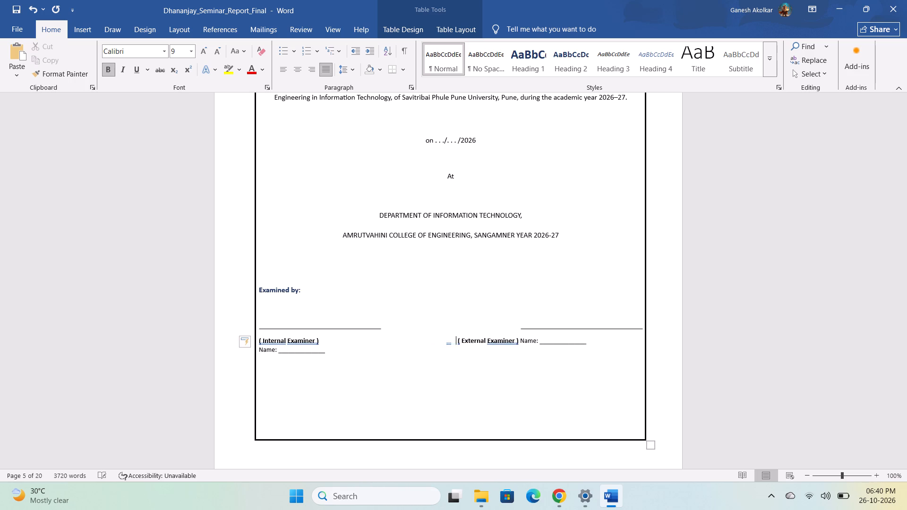
key("space")
key("space")
key("space")
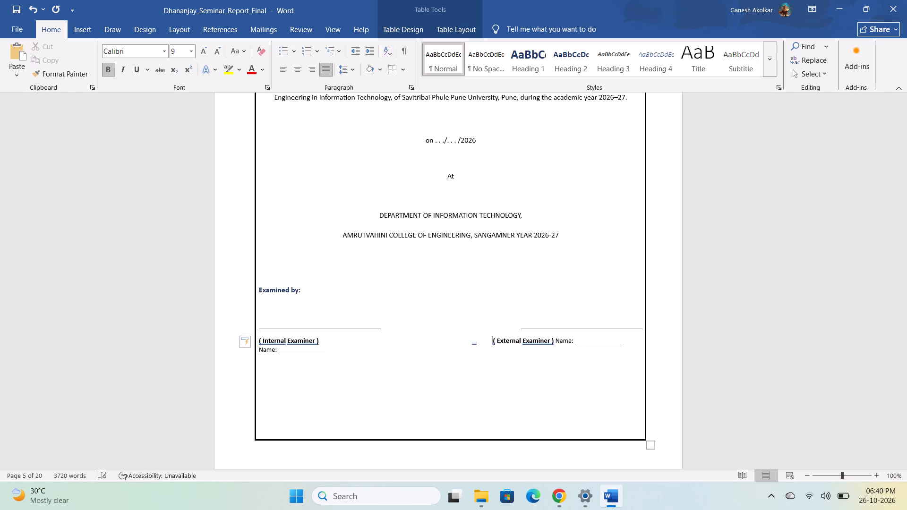
key("space")
key("space")
key("space")
key("space")
key("space")
key("space")
key("space")
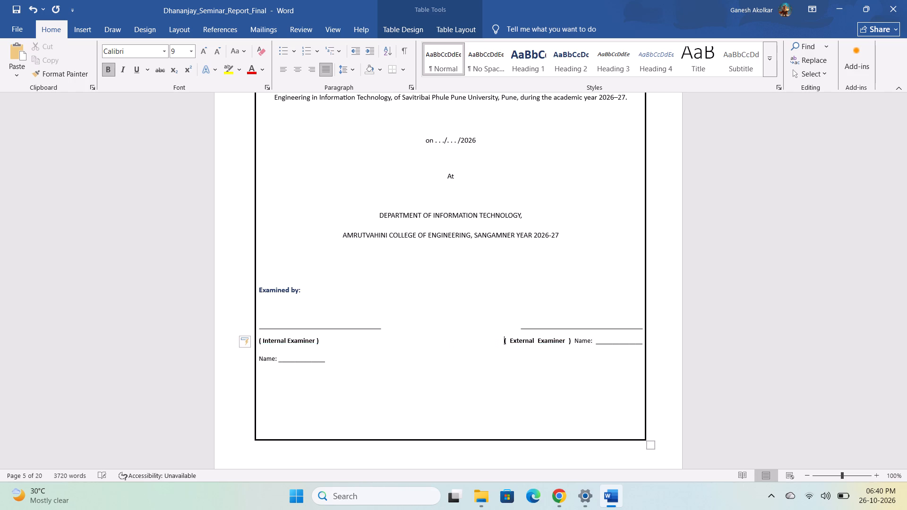
key("space")
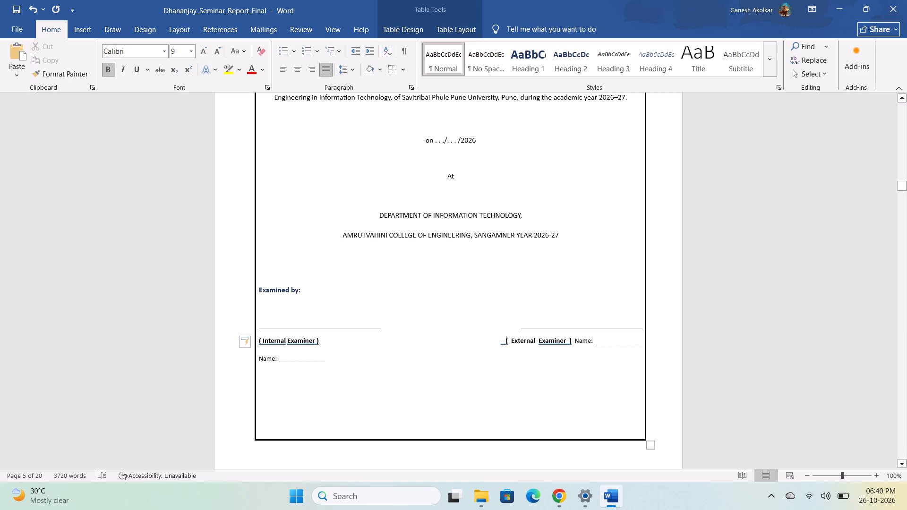
Break the Name blank after "( External Examiner )" onto its own line below the examiner labels.
left_click(571, 340)
key("Return")
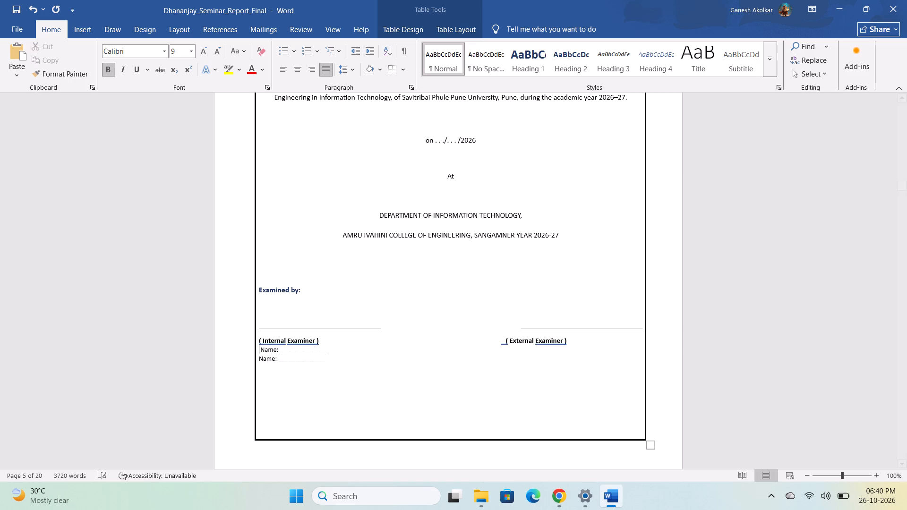
Adjust the spacing before "( External Examiner )" to shift the label further right beneath the right-hand signature line.
left_click(503, 339)
key("space")
key("space")
key("space")
key("space")
key("space")
key("space")
key("space")
key("space")
key("space")
key("space")
key("space")
key("space")
key("space")
key("space")
key("space")
key("space")
key("space")
key("space")
key("space")
key("space")
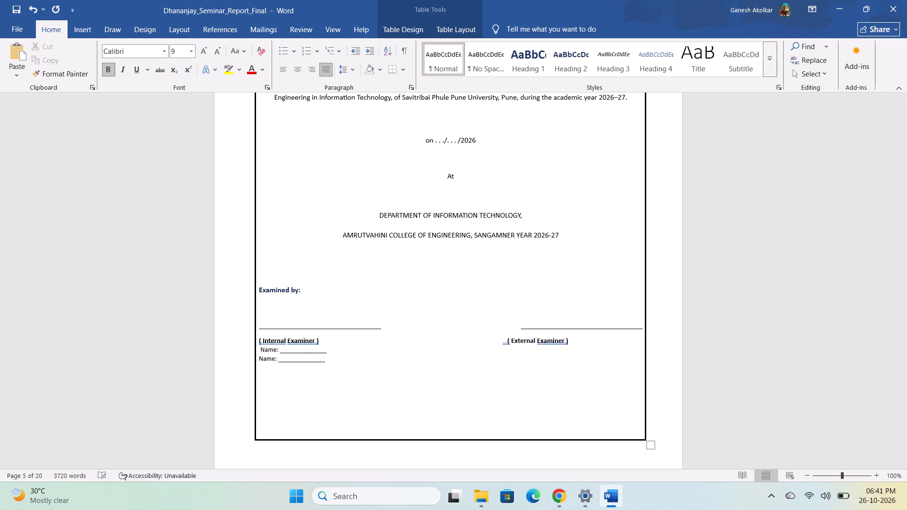
key("space")
key("space")
key("space")
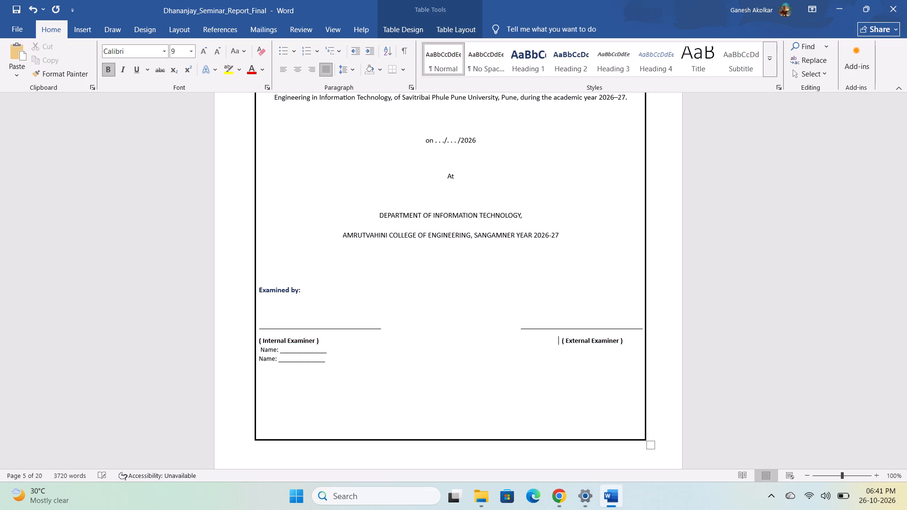
key("space")
key("space")
key("space")
key("space")
key("space")
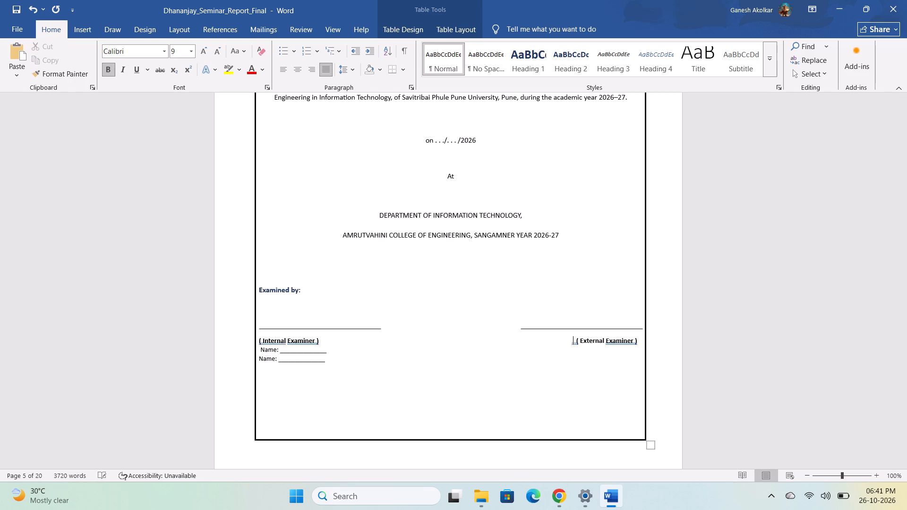
key("space")
key("space")
key("BackSpace")
key("BackSpace")
key("BackSpace")
key("BackSpace")
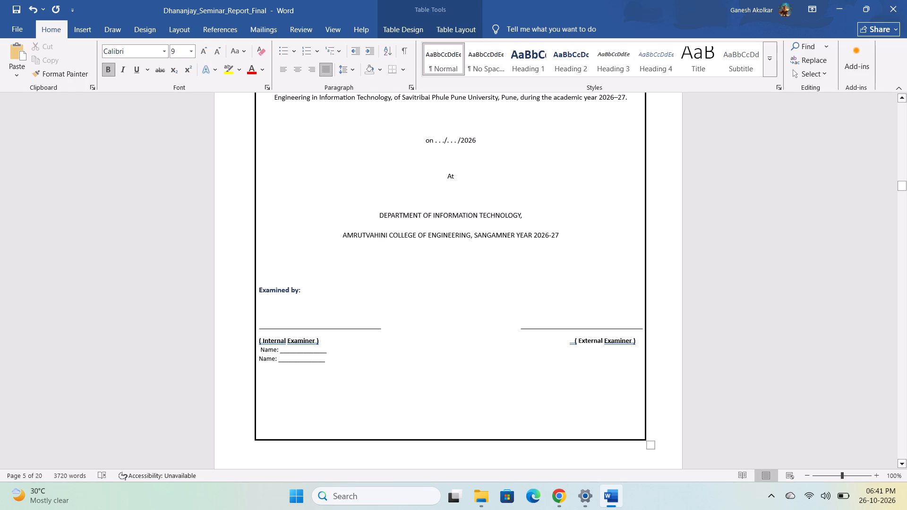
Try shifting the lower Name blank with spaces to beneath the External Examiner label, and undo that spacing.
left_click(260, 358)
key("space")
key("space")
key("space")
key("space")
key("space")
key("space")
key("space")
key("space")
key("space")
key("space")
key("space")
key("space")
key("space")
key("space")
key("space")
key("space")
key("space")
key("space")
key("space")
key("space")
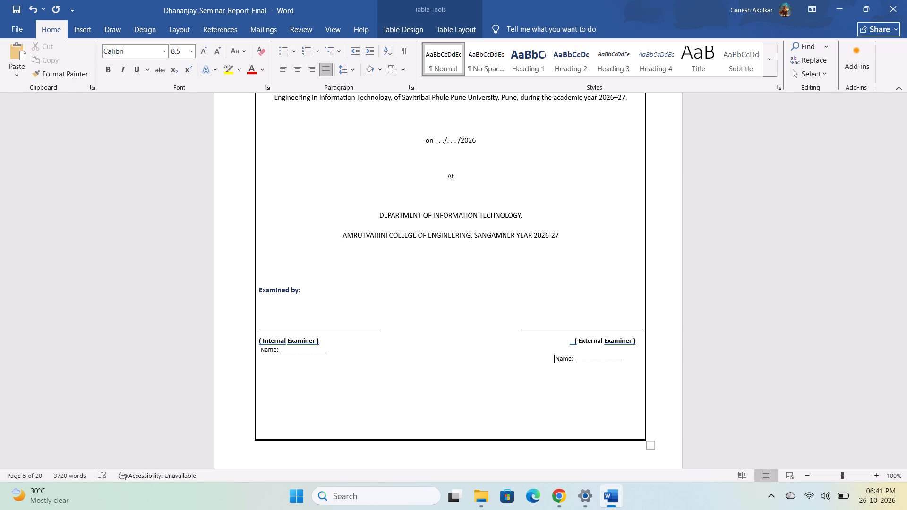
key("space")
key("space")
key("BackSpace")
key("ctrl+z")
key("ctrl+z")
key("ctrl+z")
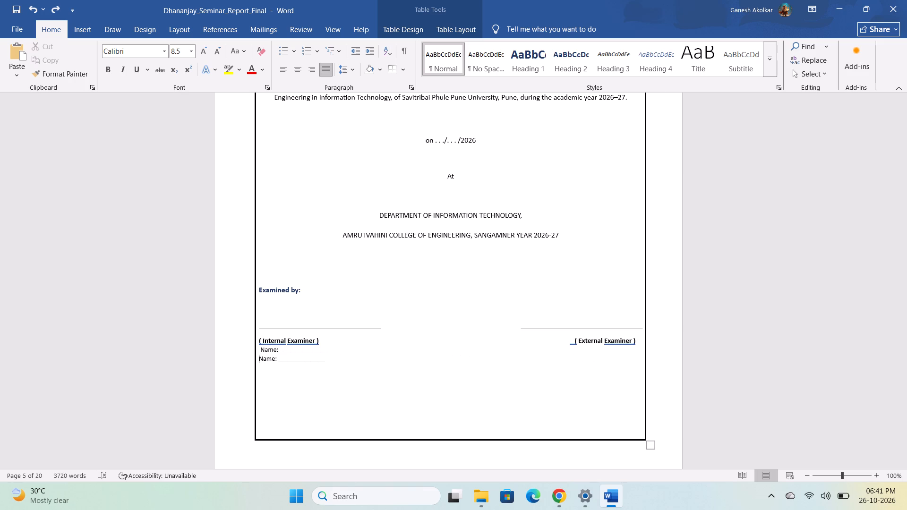
Insert spaces before the upper Name blank to shift it beneath the External Examiner label.
left_click(260, 350)
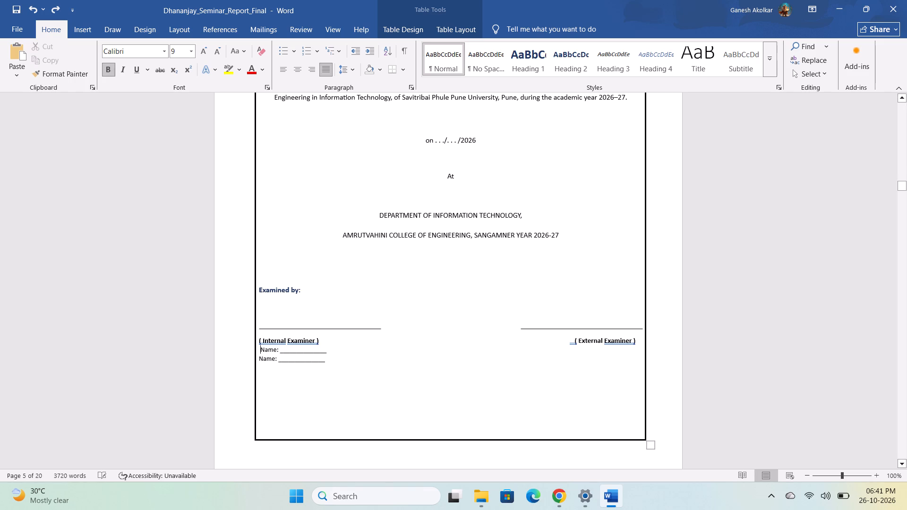
key("space")
key("space")
key("space")
key("space")
key("space")
key("space")
key("space")
key("space")
key("space")
key("space")
key("space")
key("space")
key("space")
key("space")
key("space")
key("space")
key("space")
key("space")
key("space")
key("space")
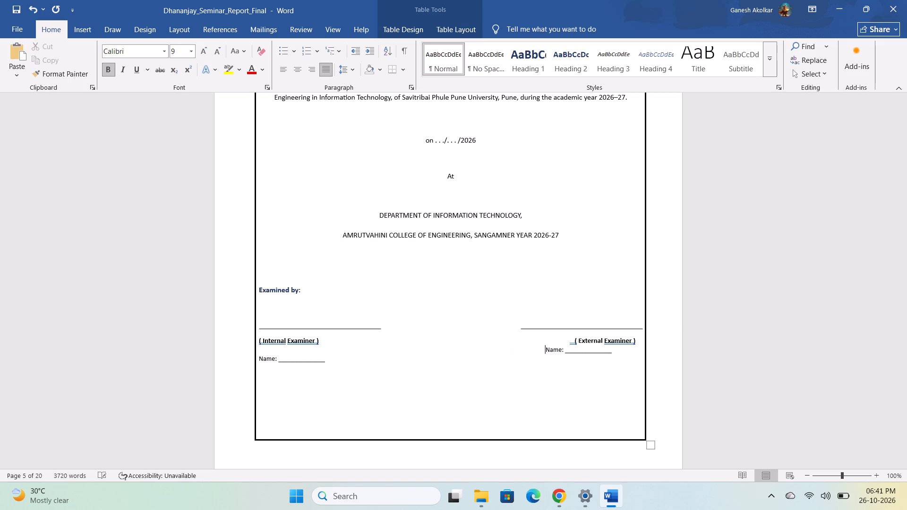
key("space")
key("space")
key("space")
Remove spaces before "( External Examiner )" to pull the label back over its Name blank, near the signature line's centre.
key("Up")
key("BackSpace")
key("BackSpace")
key("BackSpace")
key("BackSpace")
key("BackSpace")
key("BackSpace")
key("BackSpace")
key("BackSpace")
key("BackSpace")
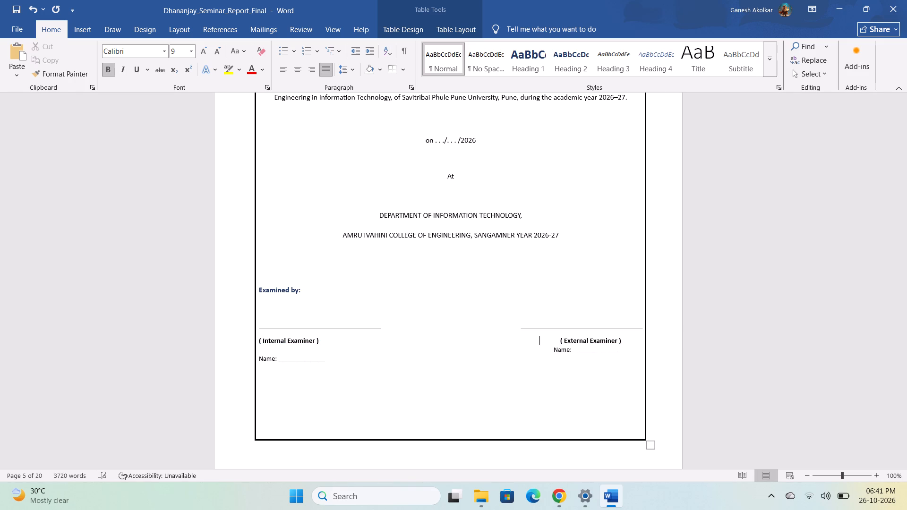
key("BackSpace")
key("BackSpace")
key("BackSpace")
key("BackSpace")
key("BackSpace")
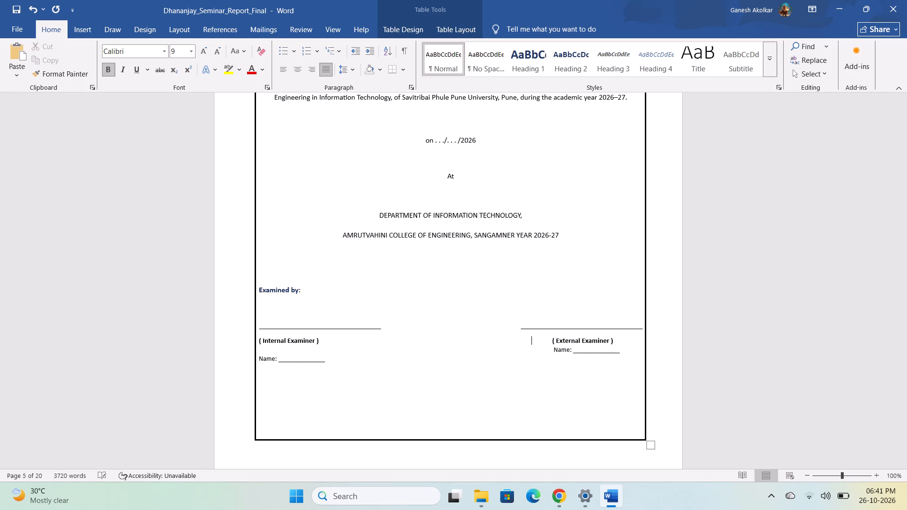
key("BackSpace")
Trim the spaces before the External Examiner's Name blank to centre it beneath the label.
key("Down")
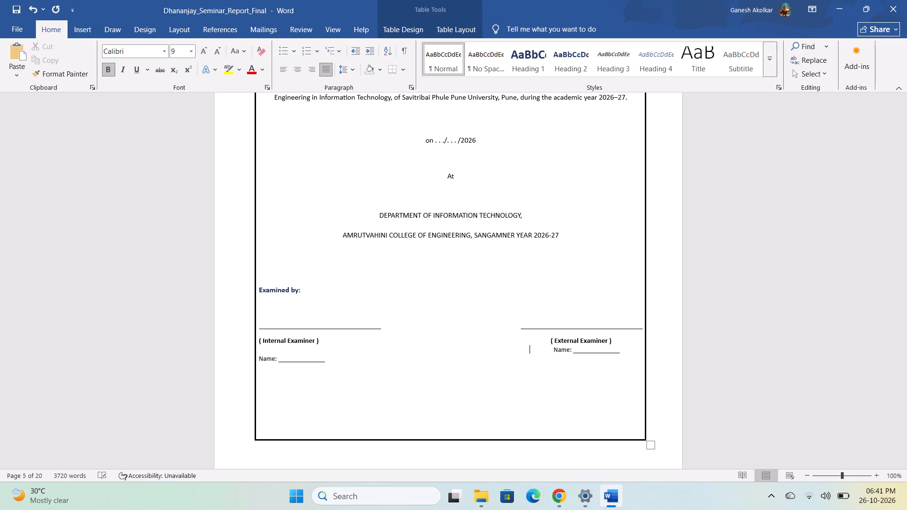
key("Left")
key("BackSpace")
key("BackSpace")
key("BackSpace")
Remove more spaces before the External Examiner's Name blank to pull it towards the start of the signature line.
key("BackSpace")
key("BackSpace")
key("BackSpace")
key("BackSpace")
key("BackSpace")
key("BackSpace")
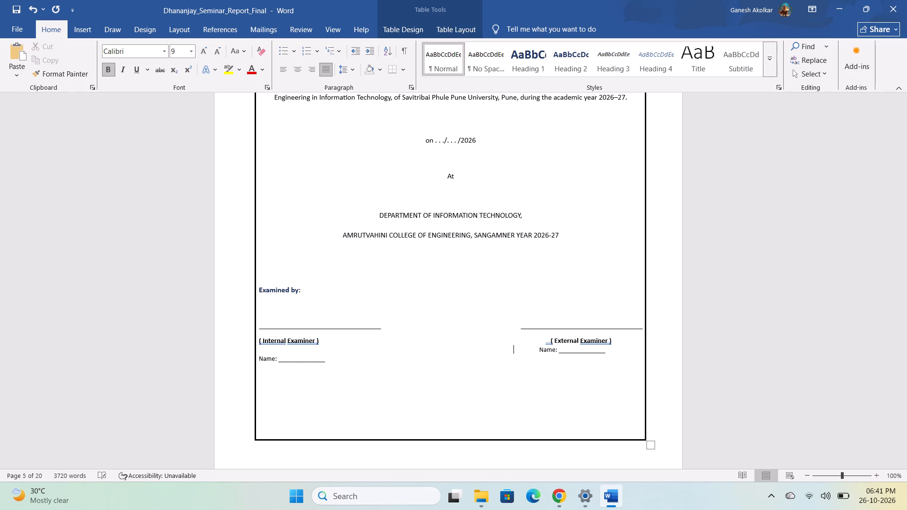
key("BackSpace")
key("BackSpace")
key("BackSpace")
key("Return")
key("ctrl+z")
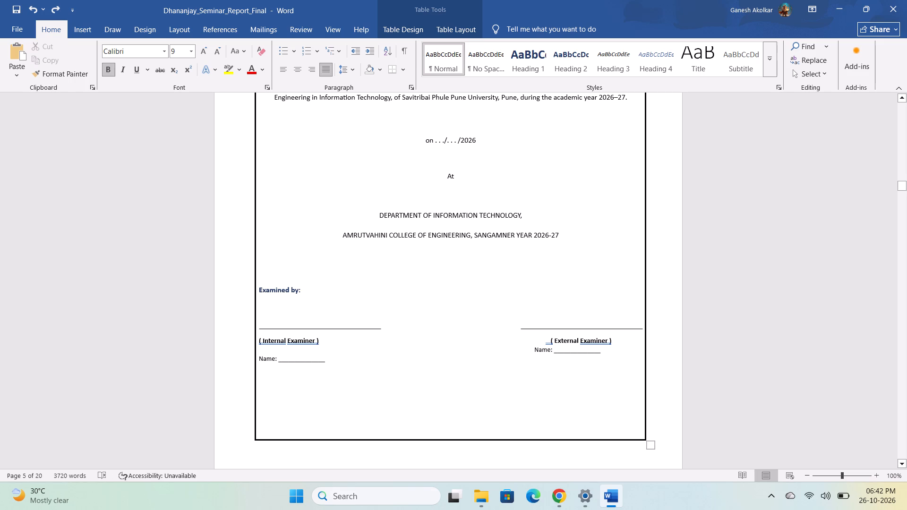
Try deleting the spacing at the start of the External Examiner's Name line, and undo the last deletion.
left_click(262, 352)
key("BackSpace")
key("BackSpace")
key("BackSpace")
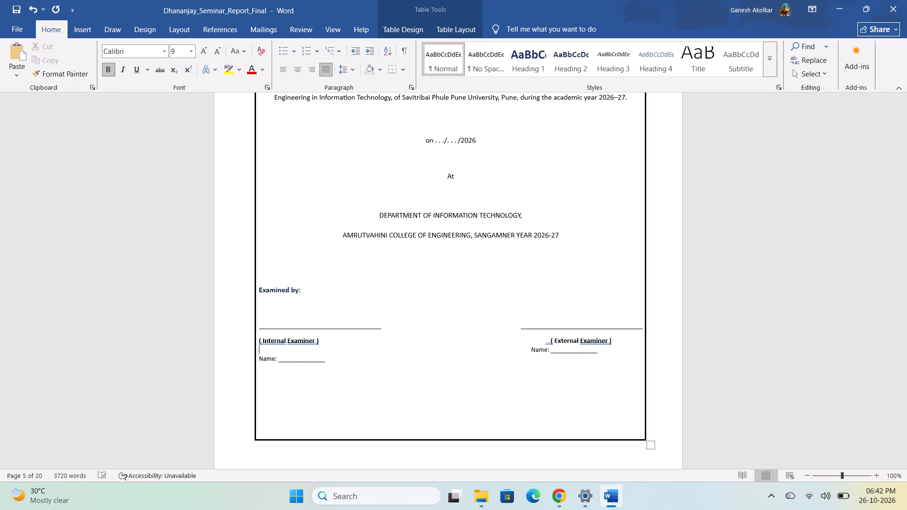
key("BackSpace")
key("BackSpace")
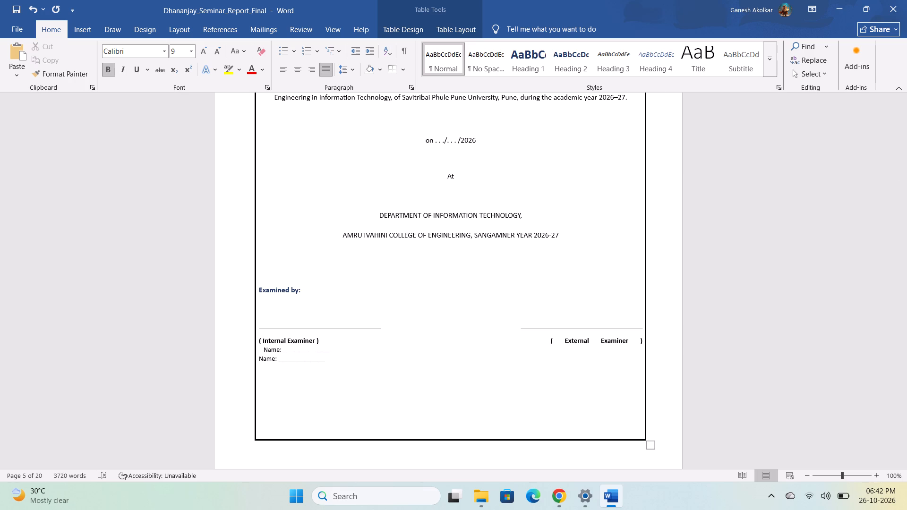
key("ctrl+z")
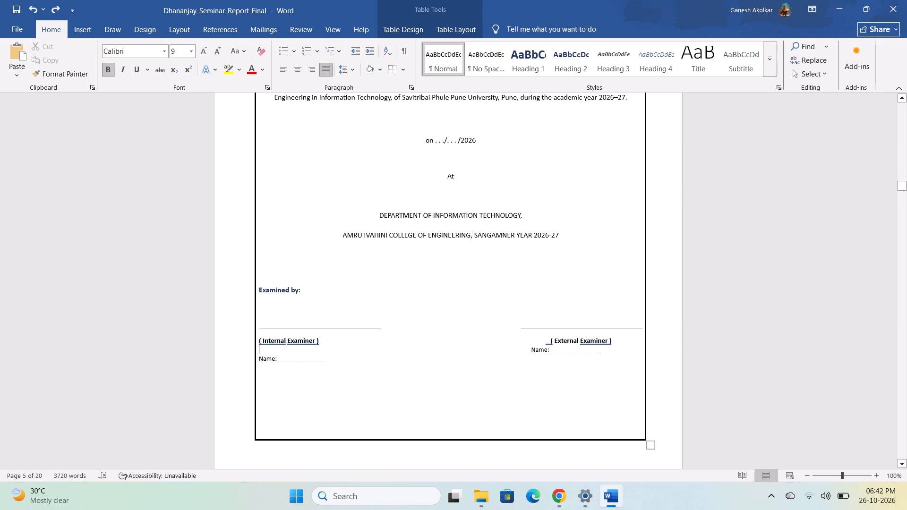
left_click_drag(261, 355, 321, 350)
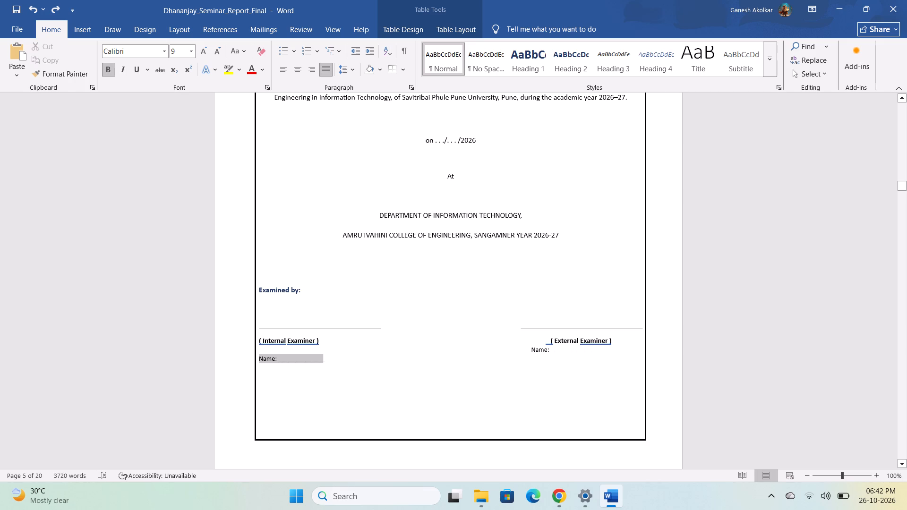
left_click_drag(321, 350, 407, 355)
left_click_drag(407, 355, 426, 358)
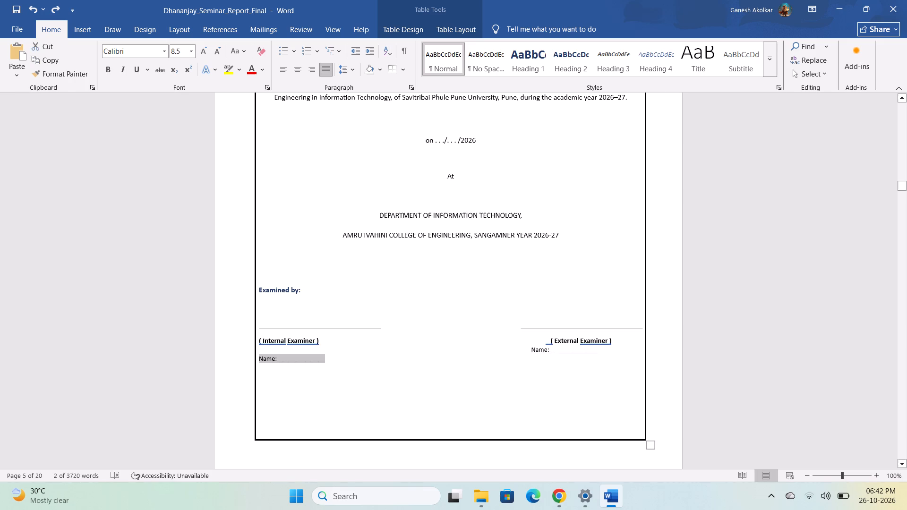
Undo the signature block's spacing and line-break edits until a Name blank sits beside "( External Examiner )" again.
key("ctrl+z")
key("ctrl+z")
key("ctrl+z")
key("ctrl+z")
key("ctrl+z")
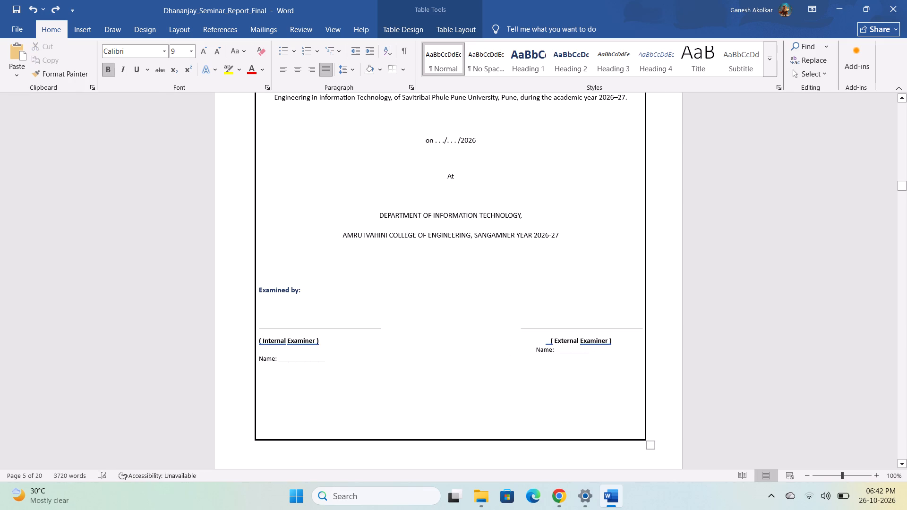
key("ctrl+z")
key("ctrl+z")
key("ctrl+z")
key("ctrl+z")
key("ctrl+z")
key("ctrl+z")
key("ctrl+z")
key("ctrl+z")
key("ctrl+z")
key("ctrl+z")
key("ctrl+z")
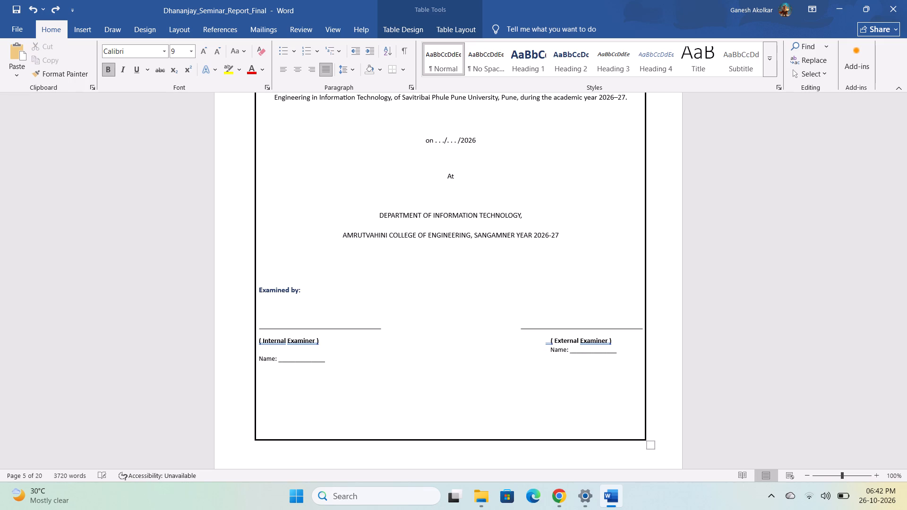
key("ctrl+z")
key("ctrl+z")
key("ctrl+z")
key("ctrl+z")
key("ctrl+z")
key("ctrl+z")
key("ctrl+z")
key("ctrl+z")
key("ctrl+z")
key("ctrl+z")
key("ctrl+z")
key("ctrl+z")
key("ctrl+z")
key("ctrl+z")
key("ctrl+z")
key("ctrl+z")
key("ctrl+z")
key("ctrl+z")
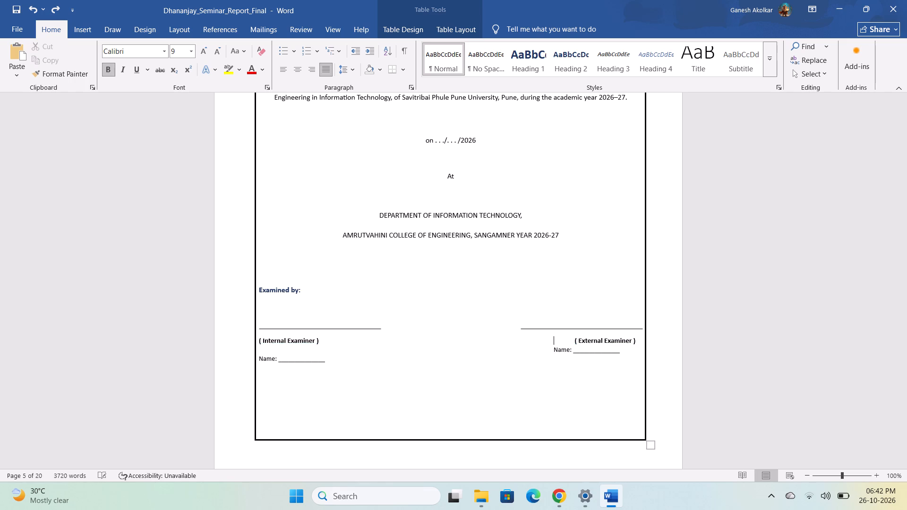
key("ctrl+z")
key("ctrl+z")
key("ctrl+z")
key("ctrl+z")
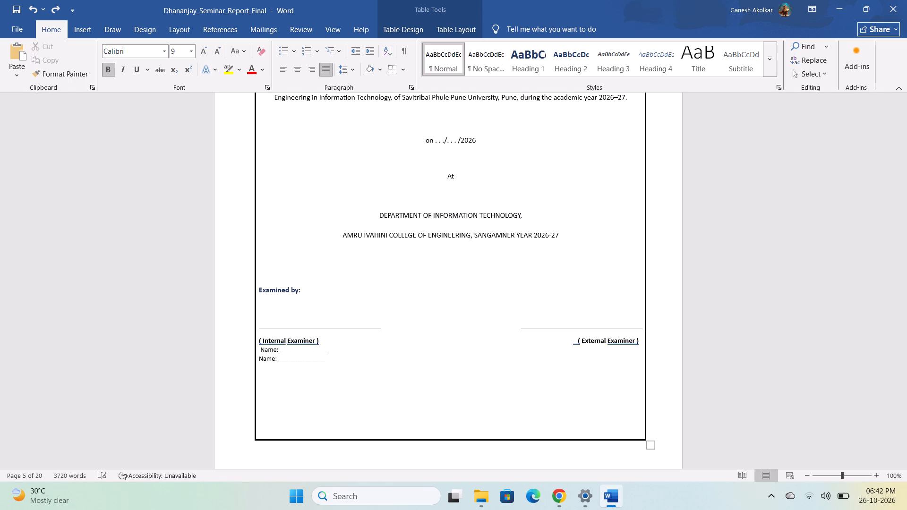
key("ctrl+z")
key("ctrl+z")
key("ctrl+z")
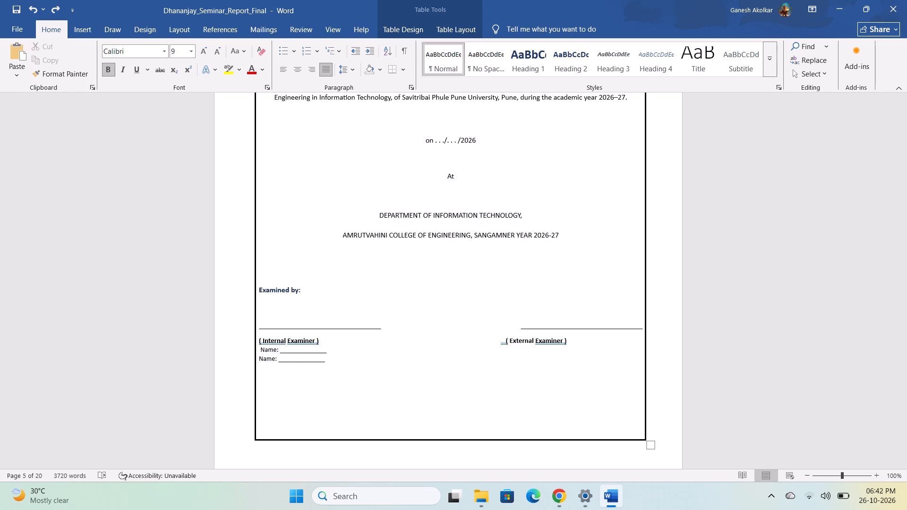
key("ctrl+z")
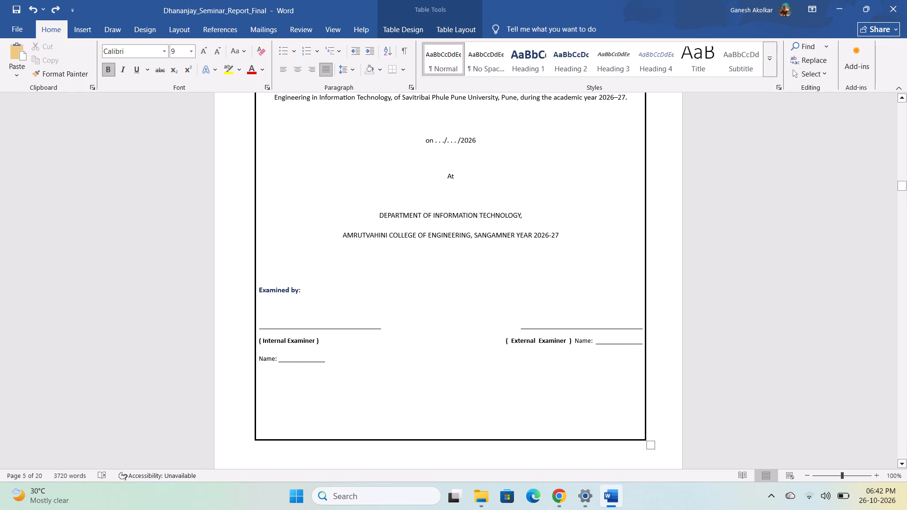
Delete the empty line above the lower Name blank so it sits directly beneath "( Internal Examiner )".
left_click(281, 354)
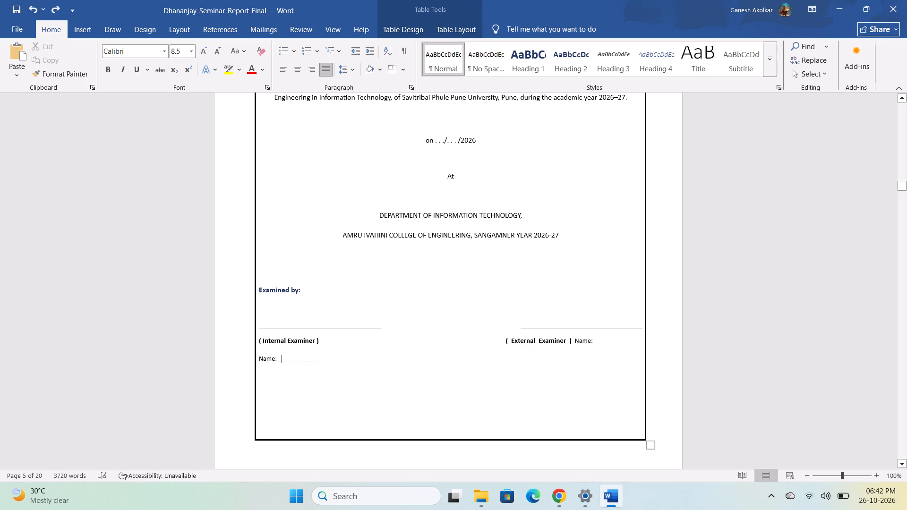
left_click(272, 354)
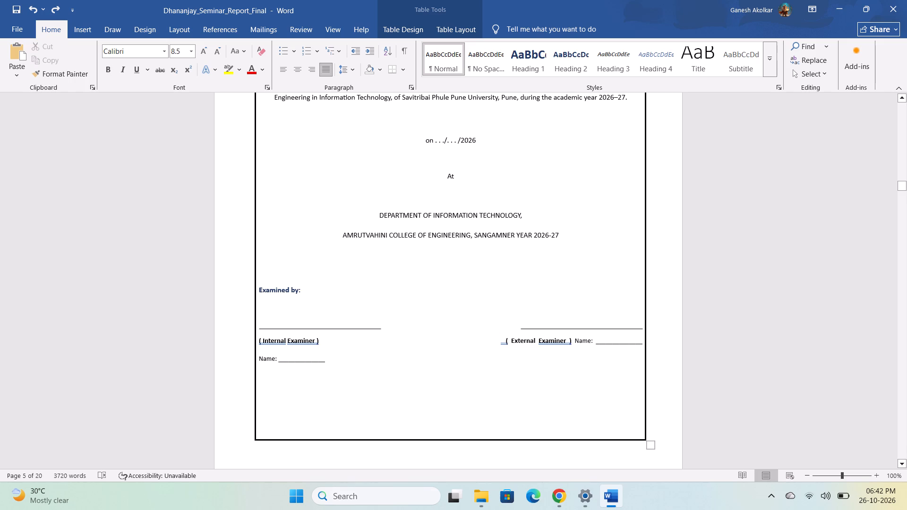
left_click(264, 353)
key("BackSpace")
key("BackSpace")
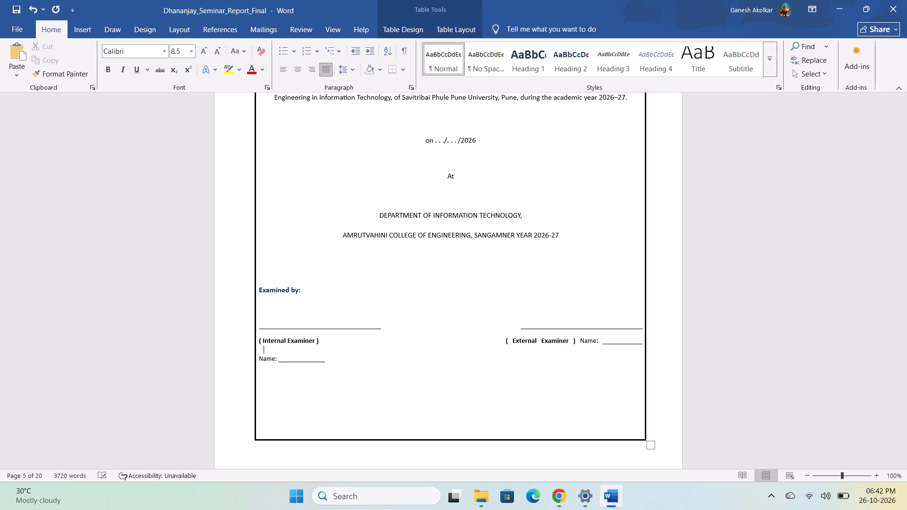
key("BackSpace")
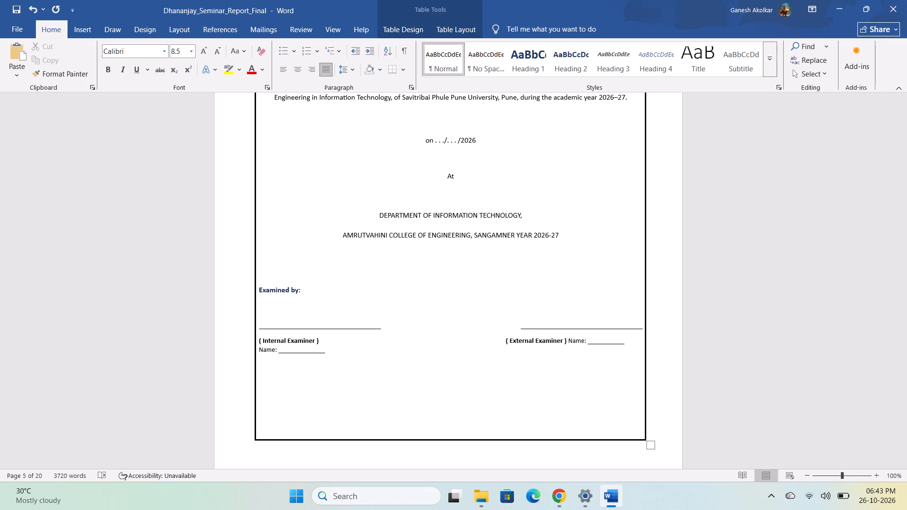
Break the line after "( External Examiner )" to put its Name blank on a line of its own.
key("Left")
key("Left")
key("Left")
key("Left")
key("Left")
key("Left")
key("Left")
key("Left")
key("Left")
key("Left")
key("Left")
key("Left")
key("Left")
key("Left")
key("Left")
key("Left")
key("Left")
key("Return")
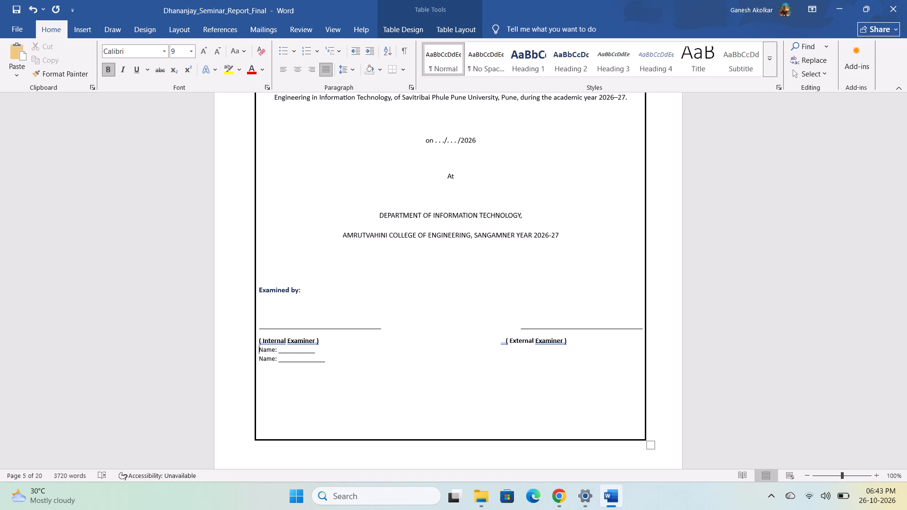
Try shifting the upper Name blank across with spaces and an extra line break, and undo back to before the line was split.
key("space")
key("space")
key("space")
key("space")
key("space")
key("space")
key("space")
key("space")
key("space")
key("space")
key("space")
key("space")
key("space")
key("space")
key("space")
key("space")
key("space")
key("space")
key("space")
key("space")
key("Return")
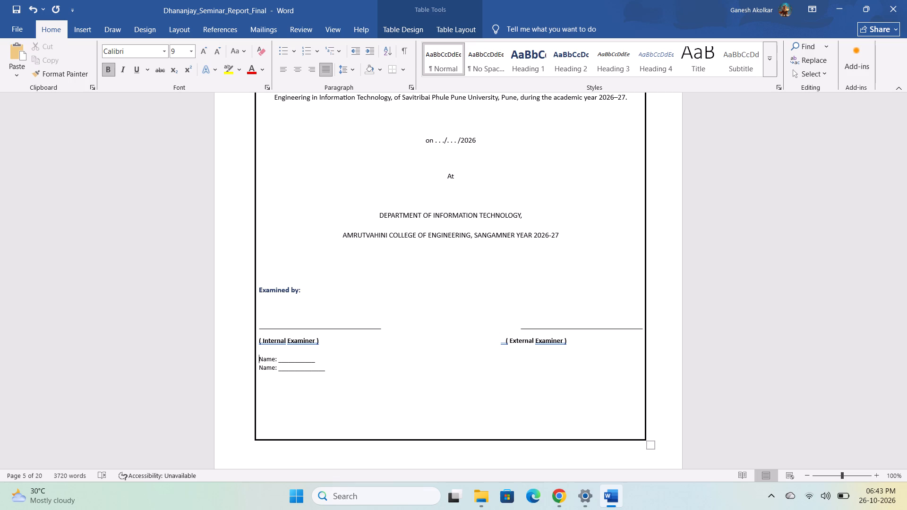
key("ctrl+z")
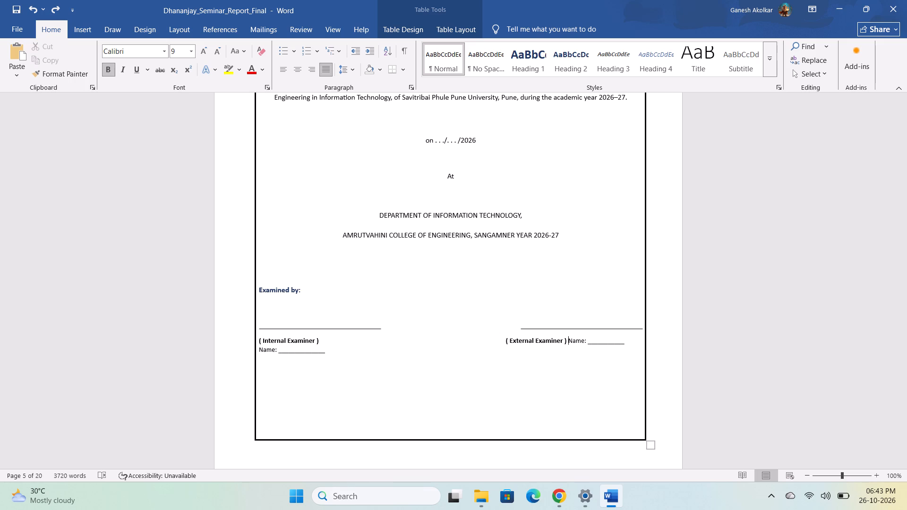
Split the line after "( External Examiner )" so its Name blank starts a new line beneath "( Internal Examiner )".
scroll(403, 377, "up", 3, "ctrl")
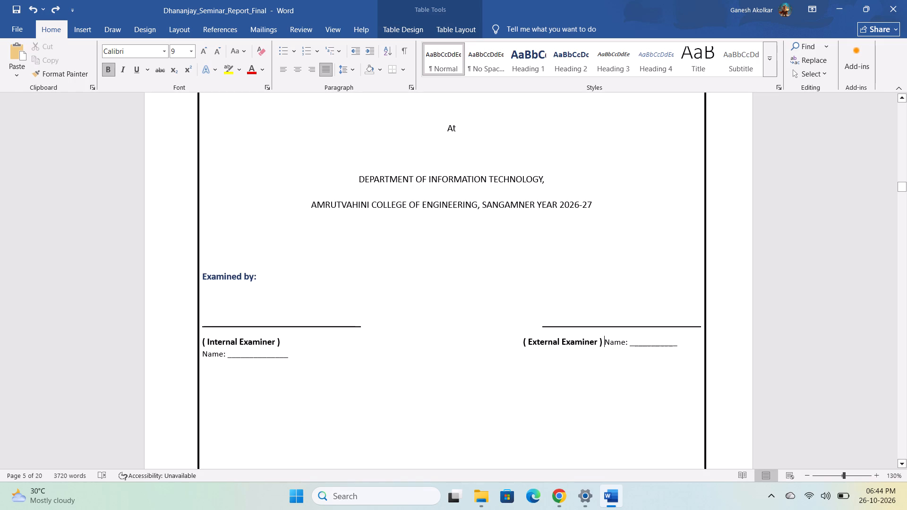
key("Return")
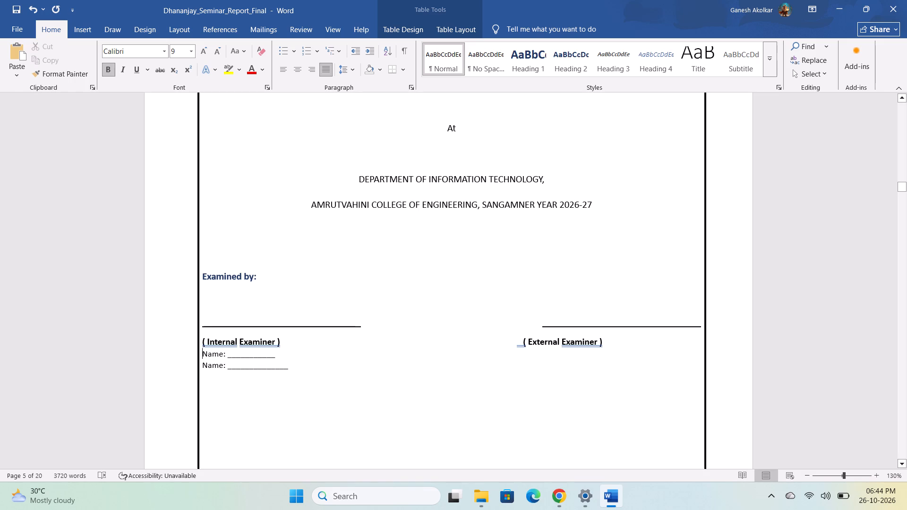
Insert spaces before the lower Name blank to shift it beneath the "( External Examiner )" label.
key("Down")
key("space")
key("space")
key("space")
key("space")
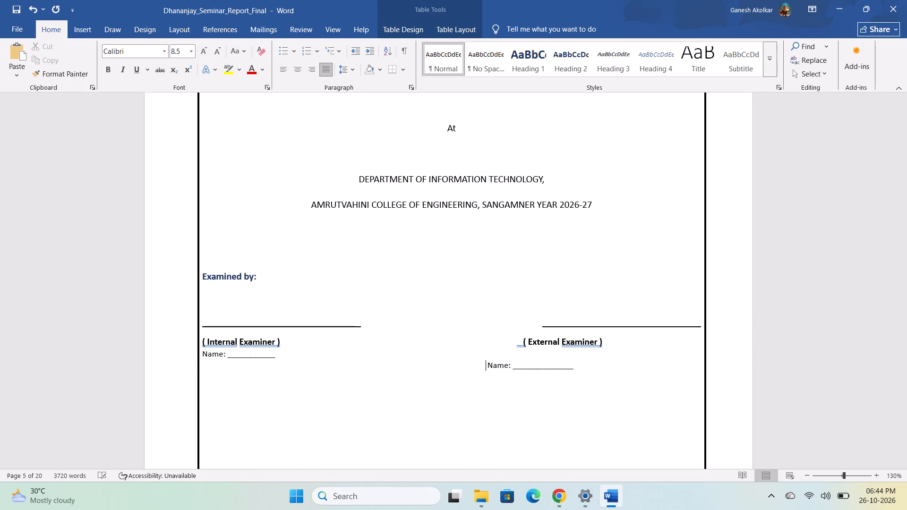
key("space")
key("space")
key("space")
key("space")
key("space")
Add more spaces before the lower Name blank until its end lines up with the end of the external signature line.
left_click(521, 338)
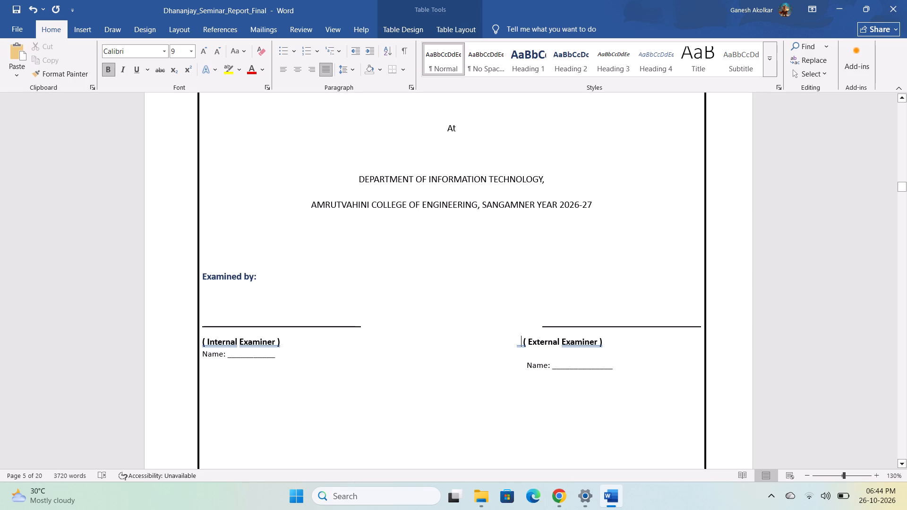
left_click(526, 367)
key("space")
key("space")
key("space")
key("space")
key("space")
key("space")
key("space")
key("space")
key("space")
key("space")
key("space")
key("space")
key("space")
key("space")
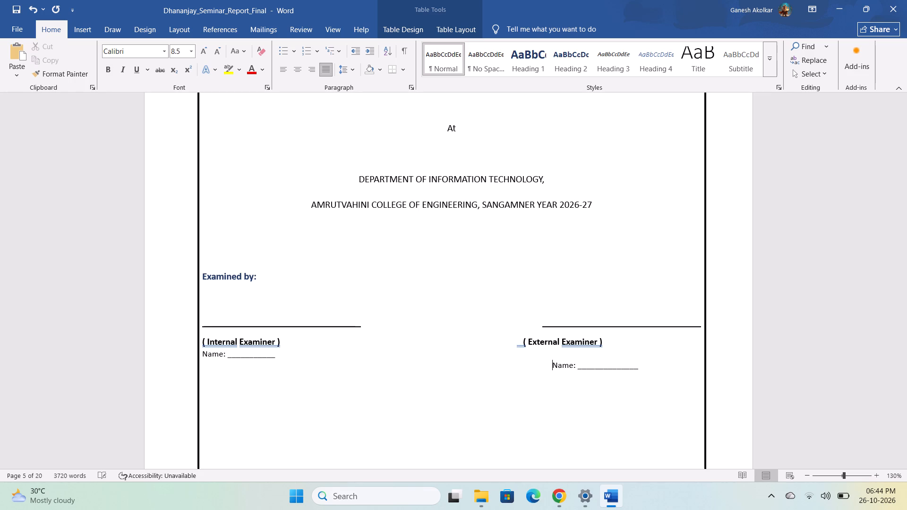
key("space")
key("space")
key("space")
key("space")
key("space")
key("space")
key("space")
key("space")
key("space")
key("space")
key("space")
key("space")
key("space")
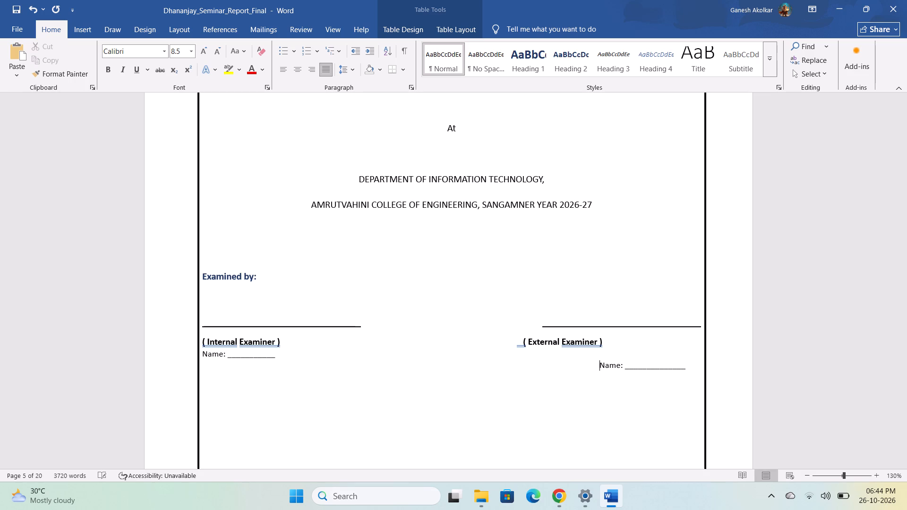
key("space")
key("space")
key("space")
key("space")
key("space")
key("space")
key("space")
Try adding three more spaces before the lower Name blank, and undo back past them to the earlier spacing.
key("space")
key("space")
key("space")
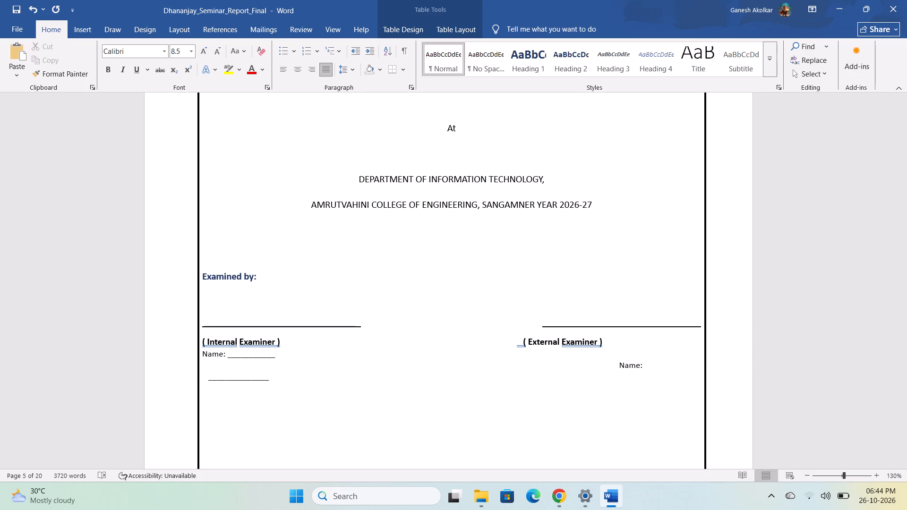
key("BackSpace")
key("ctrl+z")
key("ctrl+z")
Insert spaces before the lower Name blank again until it sits beneath the middle of the external signature line.
key("space")
key("space")
key("space")
key("space")
key("space")
key("space")
key("space")
key("space")
key("space")
key("space")
key("space")
key("space")
key("space")
key("space")
key("space")
key("space")
key("space")
key("space")
key("space")
key("space")
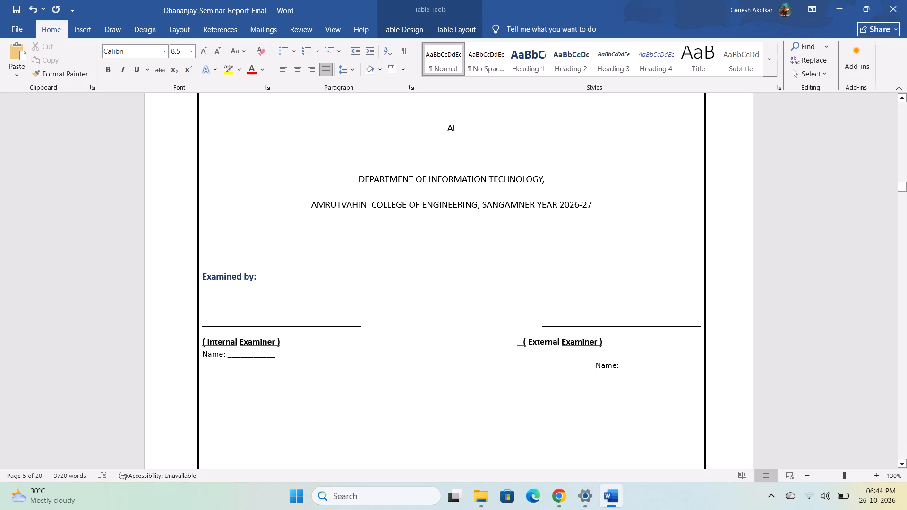
Insert spaces before "( External Examiner )" until the label starts directly above the lower Name blank.
left_click(522, 337)
key("space")
key("space")
key("space")
key("space")
key("space")
key("space")
key("space")
key("space")
key("space")
key("space")
key("space")
key("space")
key("space")
key("space")
key("space")
key("space")
key("space")
key("space")
key("space")
key("space")
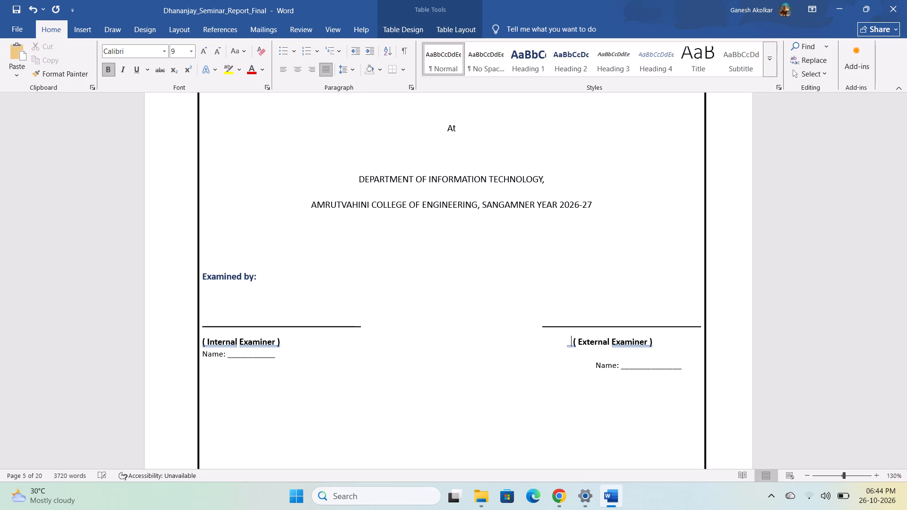
key("space")
key("space")
key("space")
key("space")
key("space")
key("space")
key("space")
key("space")
key("space")
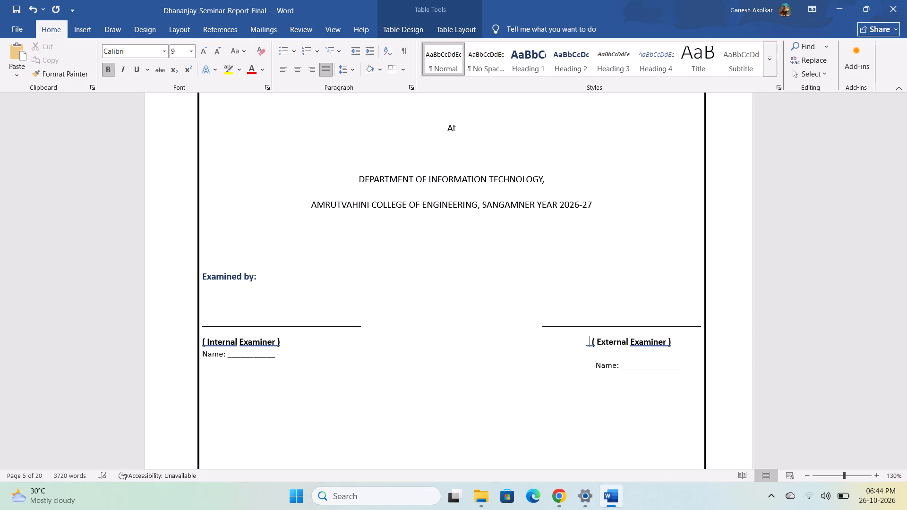
key("space")
key("space")
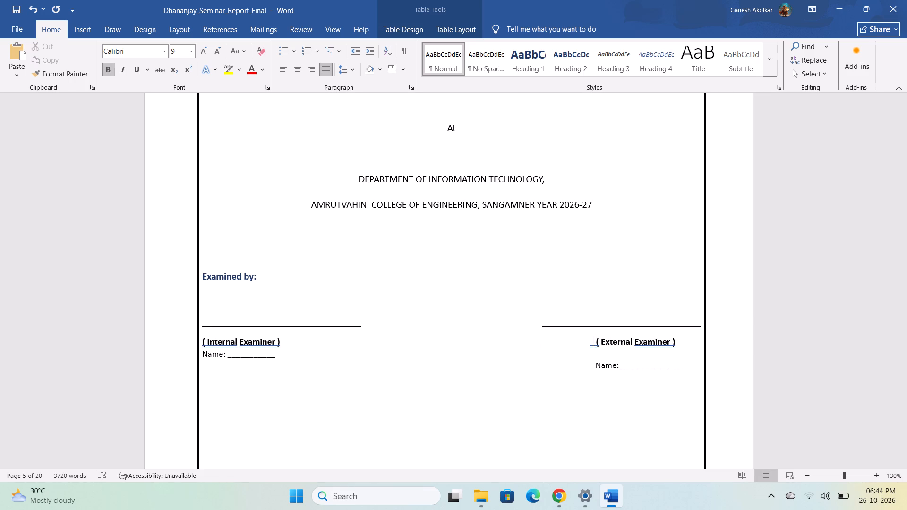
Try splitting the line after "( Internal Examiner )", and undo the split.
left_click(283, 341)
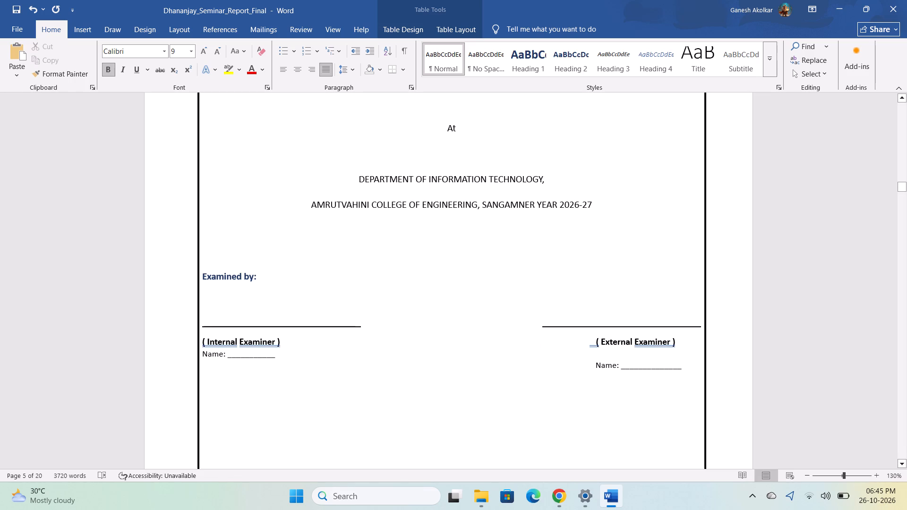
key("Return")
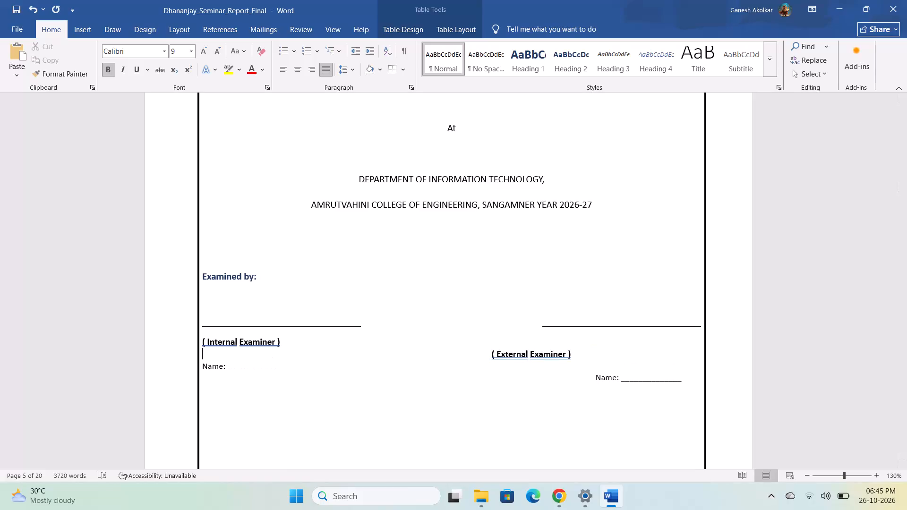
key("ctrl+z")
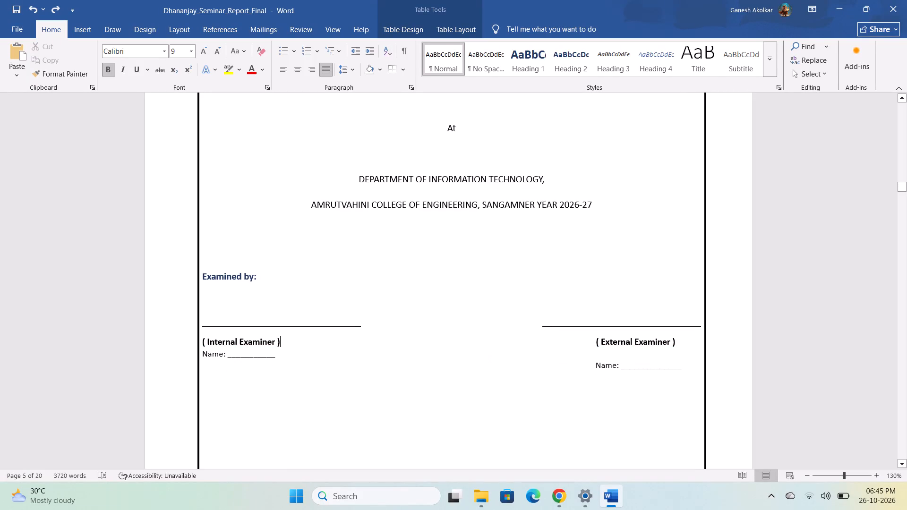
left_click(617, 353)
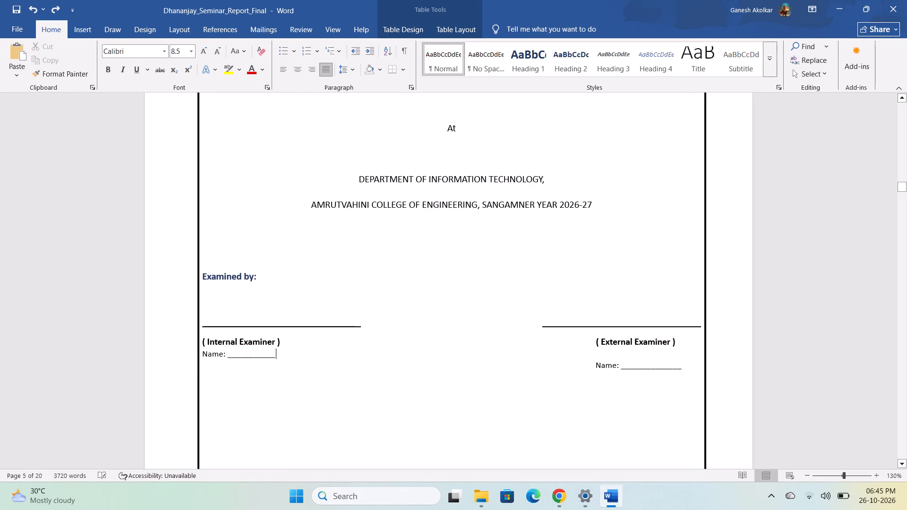
Split the line after "( Internal Examiner )" so that "( External Examiner )" moves to a separate line below.
left_click(283, 343)
key("Return")
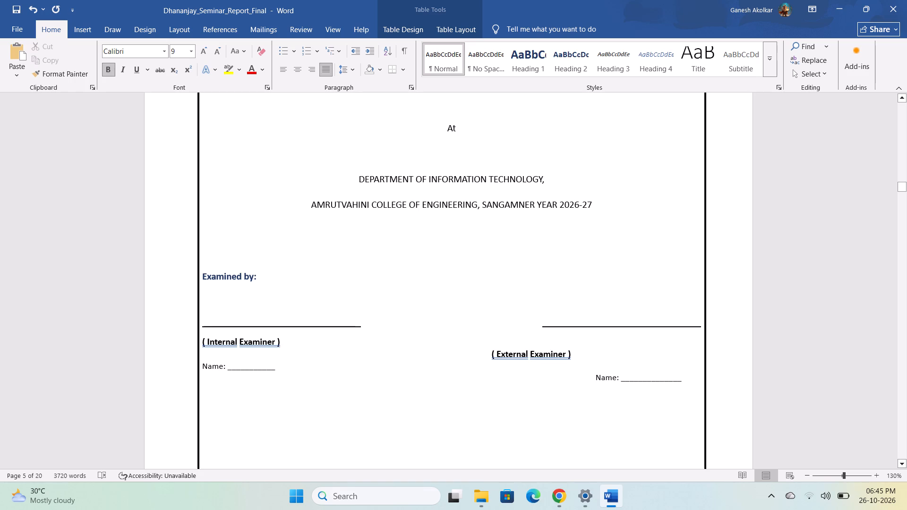
Delete five spaces before the lower Name blank to pull it slightly back toward the left margin.
left_click(591, 375)
key("BackSpace")
key("BackSpace")
key("BackSpace")
key("BackSpace")
key("BackSpace")
Copy the "( External Examiner )" label from its own line.
left_click(322, 341)
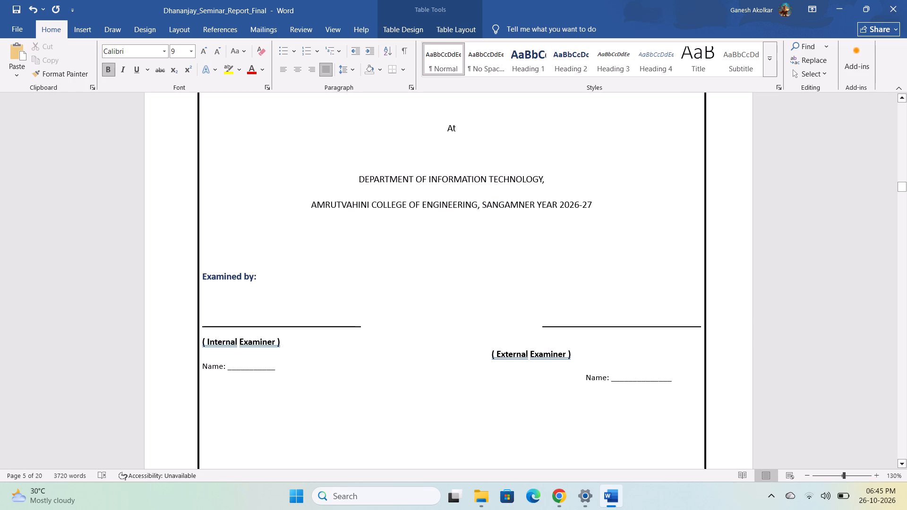
left_click_drag(492, 355, 533, 356)
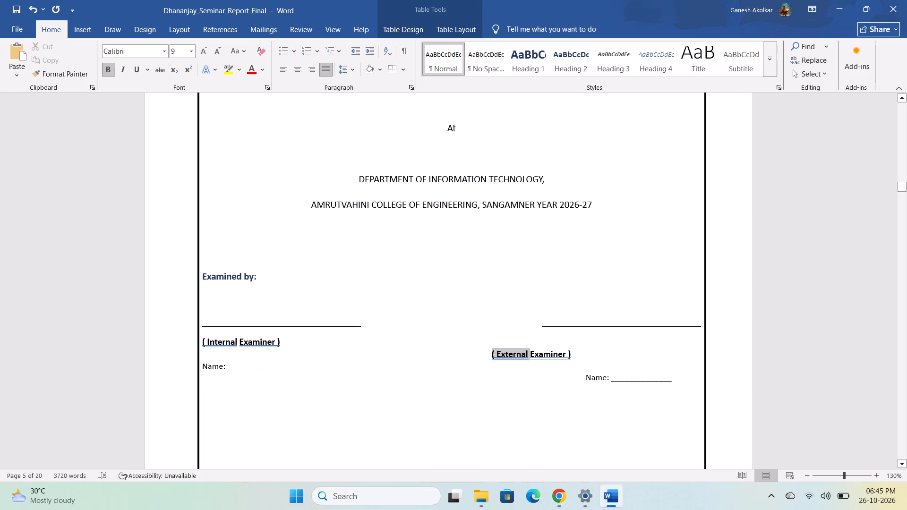
left_click_drag(533, 356, 579, 358)
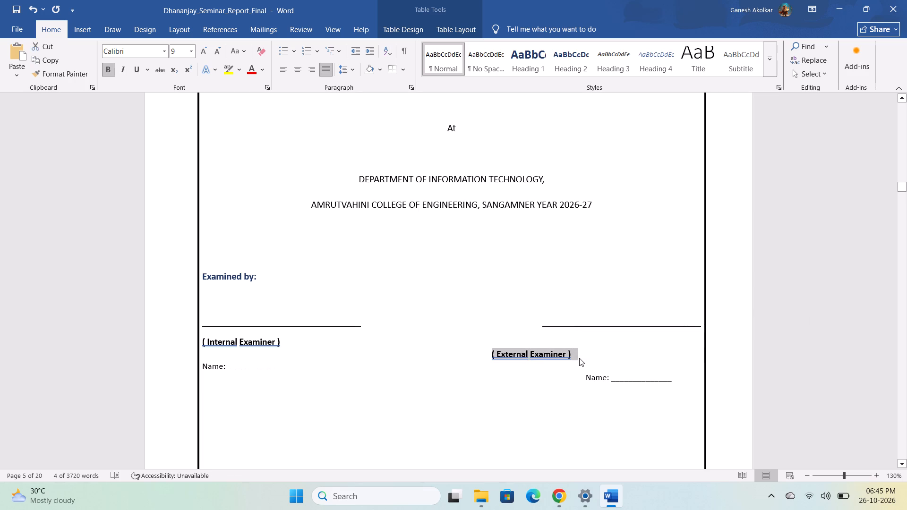
key("ctrl+c")
Add spaces after "( Internal Examiner )" to reach above the start of the lower Name blank, and paste the copied external label there.
left_click(290, 339)
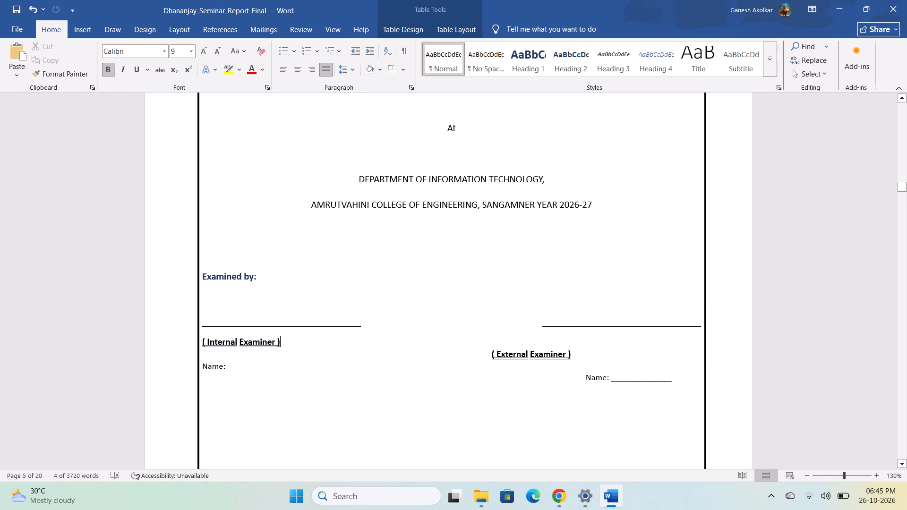
key("Right")
key("Right")
key("Right")
key("Right")
key("Right")
key("Right")
key("Right")
key("Right")
key("Right")
key("Right")
key("Right")
key("Right")
key("Right")
key("Right")
key("Right")
key("Right")
key("Right")
key("Right")
key("Right")
key("Right")
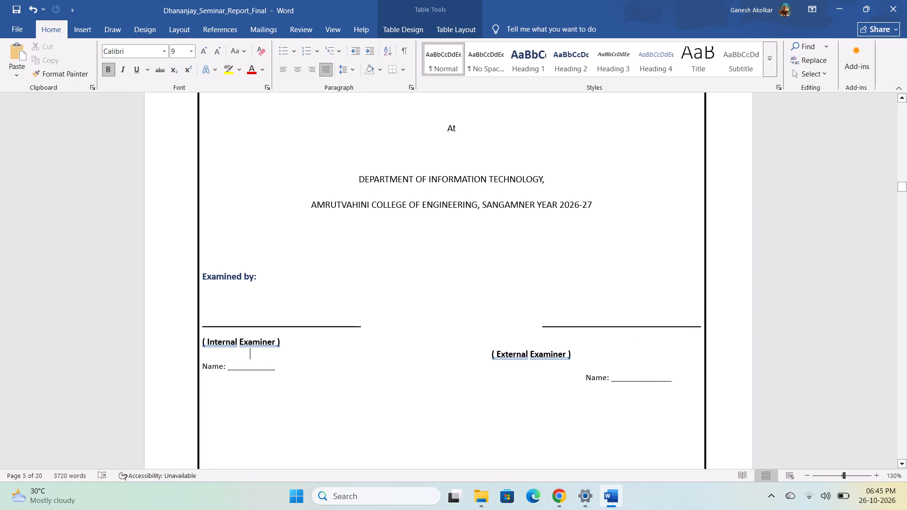
key("Up")
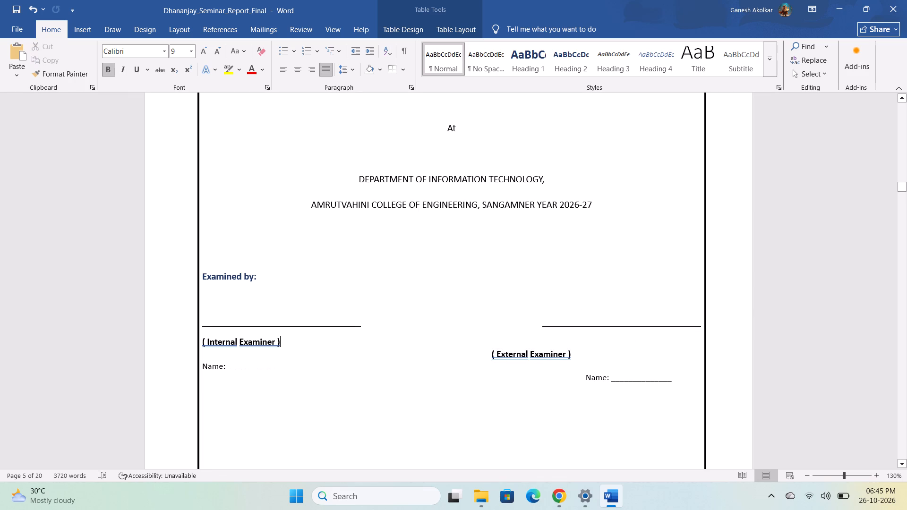
key("Right")
key("Right")
key("Right")
key("Right")
key("Right")
key("Right")
left_click(294, 344)
key("space")
key("space")
key("space")
key("space")
key("space")
key("BackSpace")
key("BackSpace")
key("BackSpace")
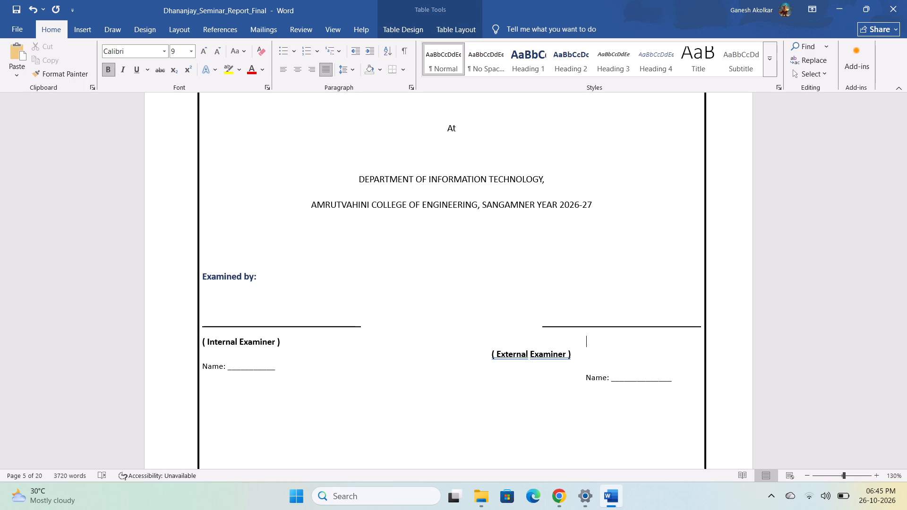
key("ctrl+v")
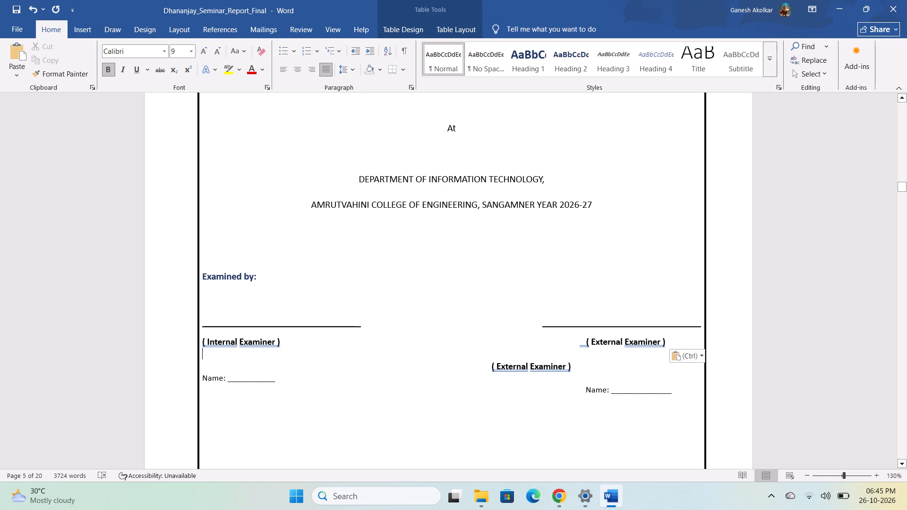
Delete the duplicate "( External Examiner )" label from the separate line below the examiner labels.
left_click(579, 368)
key("BackSpace")
key("BackSpace")
key("BackSpace")
key("BackSpace")
key("BackSpace")
key("BackSpace")
key("BackSpace")
key("BackSpace")
key("BackSpace")
key("BackSpace")
key("BackSpace")
key("BackSpace")
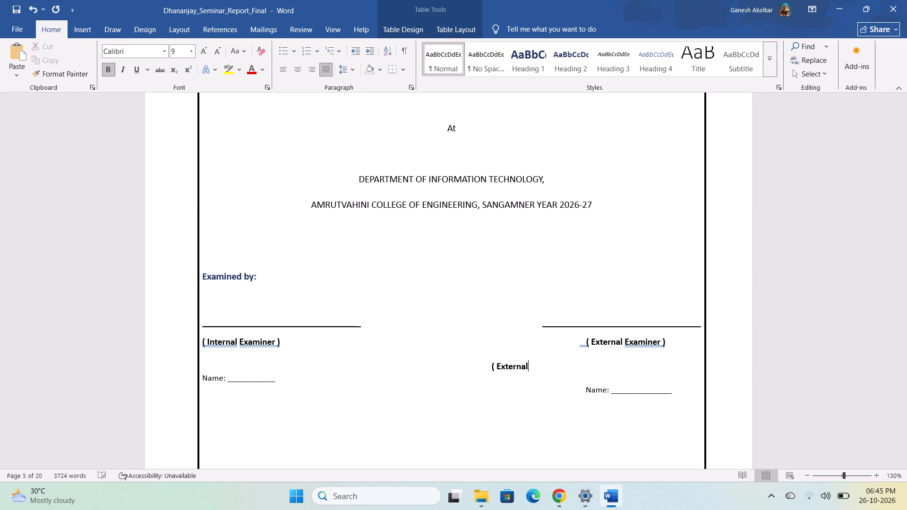
key("BackSpace")
key("BackSpace")
key("BackSpace")
key("BackSpace")
key("BackSpace")
key("BackSpace")
key("BackSpace")
key("BackSpace")
key("BackSpace")
key("BackSpace")
key("BackSpace")
key("BackSpace")
key("BackSpace")
key("BackSpace")
key("BackSpace")
Remove the leftover spaces and blank lines between the examiner labels and the Name blanks, keeping the external label's closing bracket.
key("BackSpace")
key("BackSpace")
key("BackSpace")
key("BackSpace")
key("BackSpace")
key("BackSpace")
key("BackSpace")
key("BackSpace")
key("BackSpace")
key("BackSpace")
key("BackSpace")
key("BackSpace")
key("BackSpace")
key("BackSpace")
key("BackSpace")
key("BackSpace")
key("BackSpace")
key("BackSpace")
key("BackSpace")
key("BackSpace")
key("BackSpace")
key("BackSpace")
key("BackSpace")
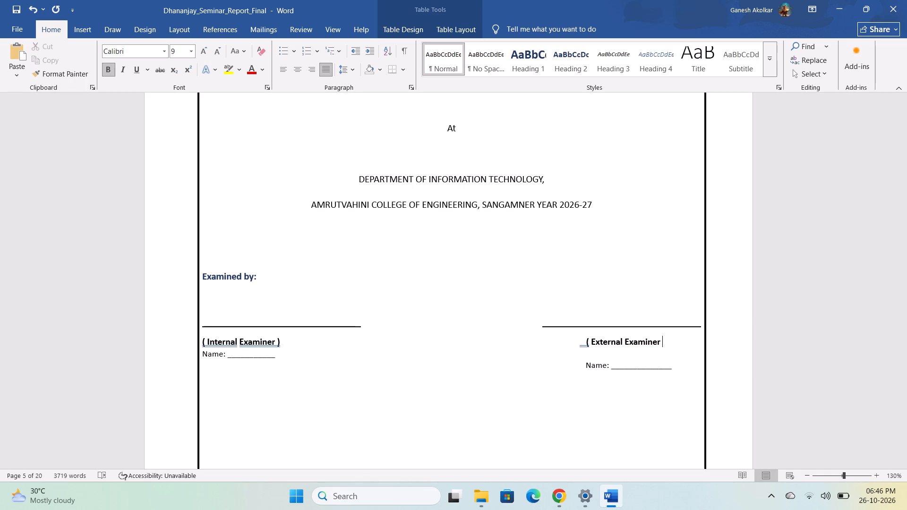
key("ctrl+z")
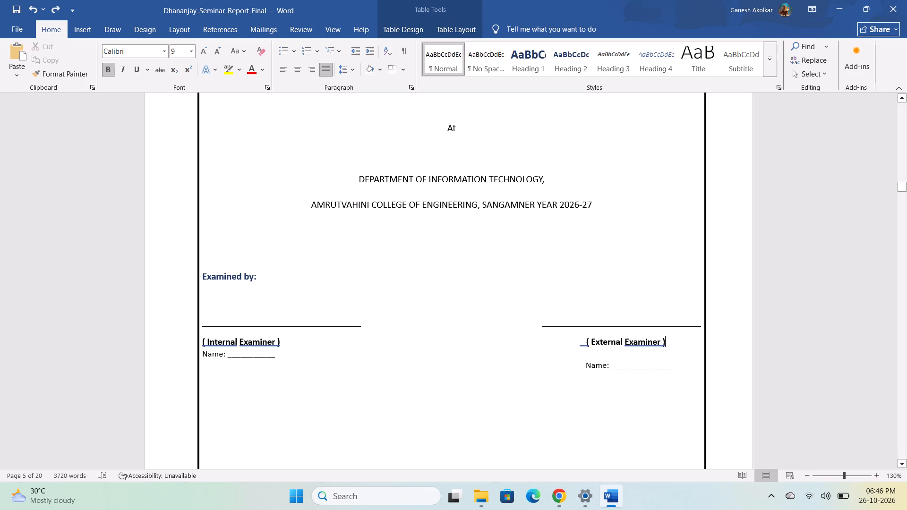
Add a run of spaces after the Name blank under "( Internal Examiner )".
left_click_drag(586, 341, 698, 366)
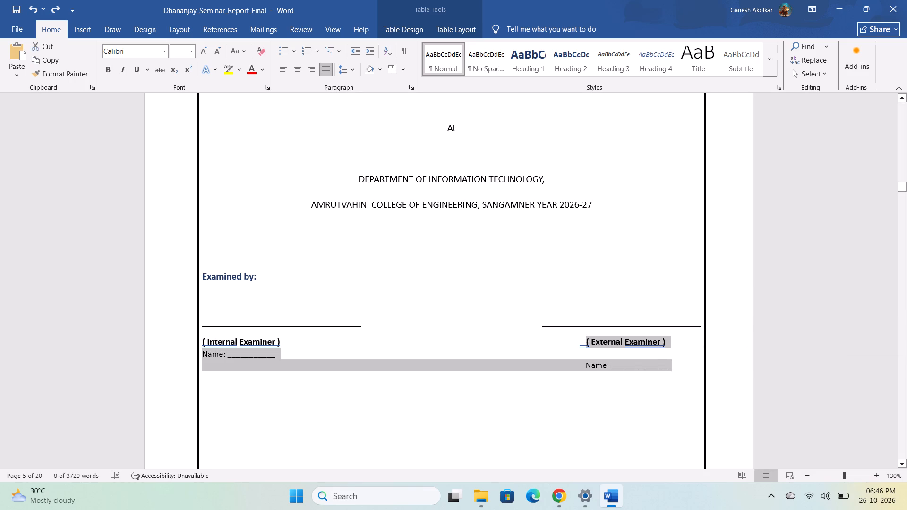
left_click(517, 418)
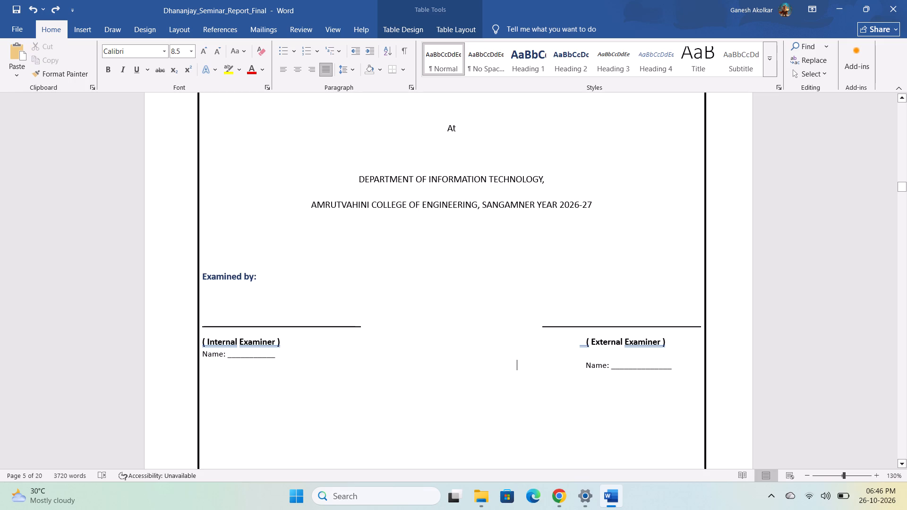
left_click(307, 357)
key("space")
key("space")
key("space")
key("space")
key("space")
key("space")
key("space")
key("space")
key("space")
key("space")
key("space")
key("space")
key("space")
key("space")
key("space")
key("space")
key("space")
key("space")
key("space")
key("space")
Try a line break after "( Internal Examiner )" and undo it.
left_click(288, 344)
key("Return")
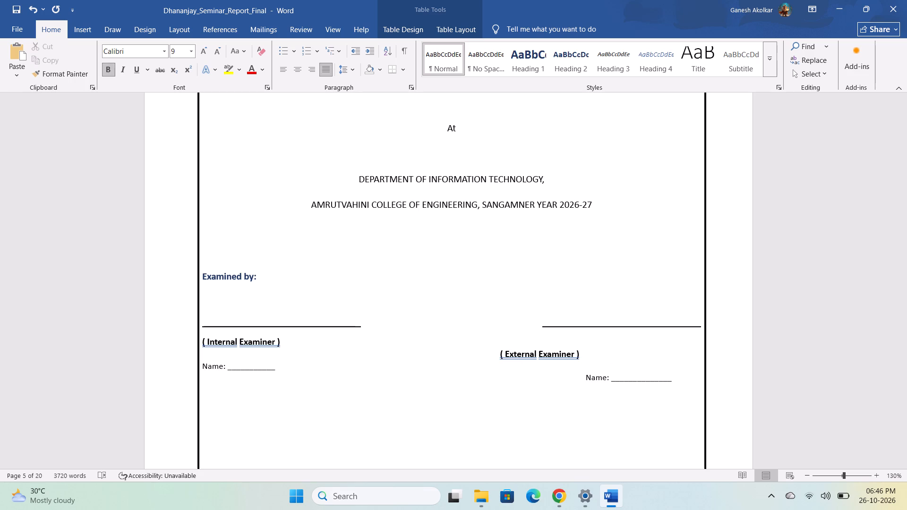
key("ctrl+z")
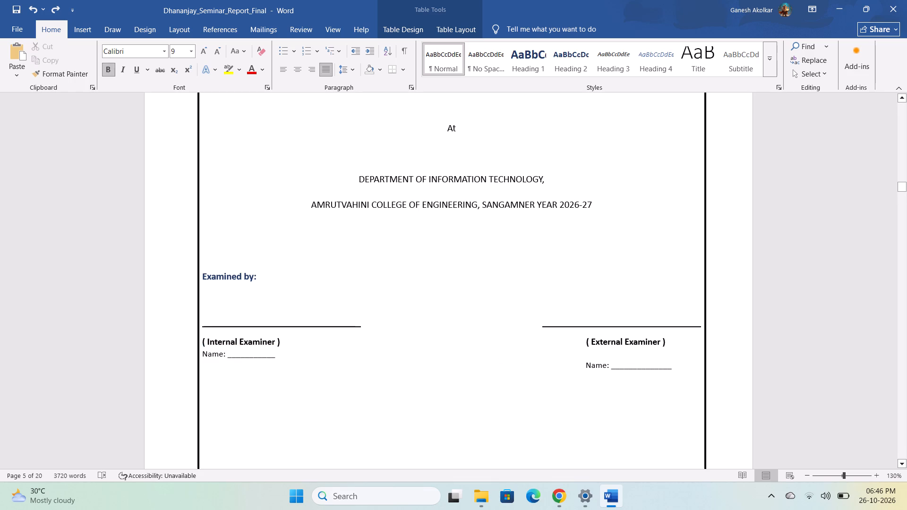
Copy the Name blank located below "( External Examiner )".
left_click_drag(586, 365, 668, 371)
key("ctrl+c")
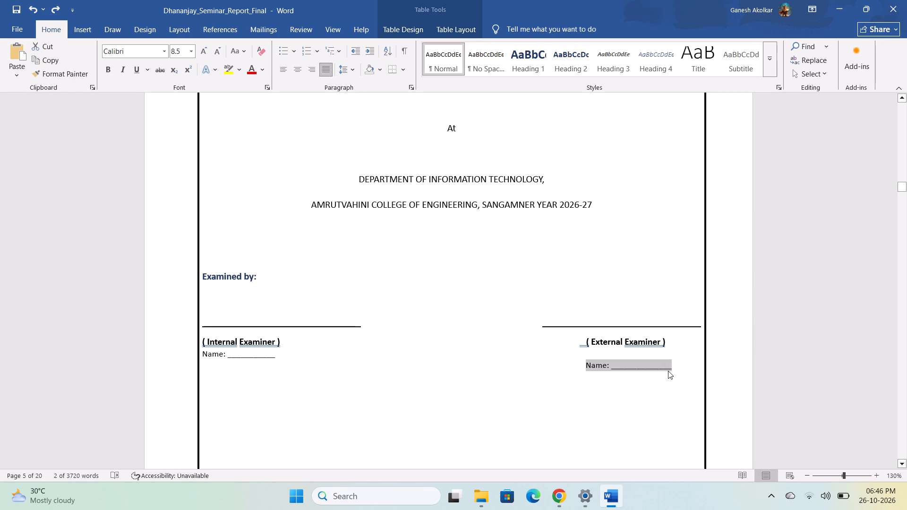
left_click(573, 369)
Delete the external examiner's Name blank and the spaces before it, back to near the start of its line.
left_click(681, 368)
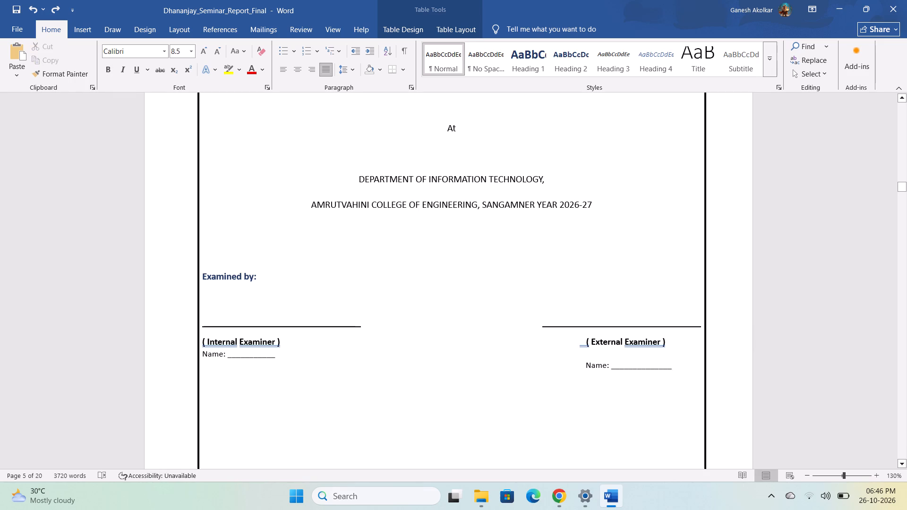
key("BackSpace")
key("BackSpace")
key("BackSpace")
key("BackSpace")
key("BackSpace")
key("BackSpace")
key("BackSpace")
key("BackSpace")
key("BackSpace")
key("BackSpace")
key("BackSpace")
key("BackSpace")
key("BackSpace")
key("BackSpace")
key("BackSpace")
key("BackSpace")
key("BackSpace")
key("BackSpace")
key("BackSpace")
key("BackSpace")
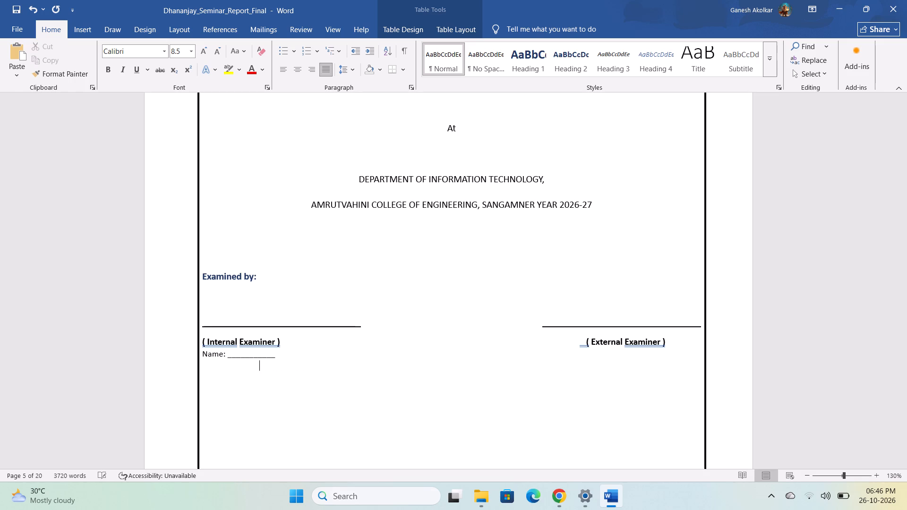
key("BackSpace")
key("BackSpace")
key("BackSpace")
key("BackSpace")
key("BackSpace")
key("BackSpace")
key("BackSpace")
key("BackSpace")
key("BackSpace")
key("BackSpace")
key("BackSpace")
key("BackSpace")
key("BackSpace")
key("BackSpace")
key("BackSpace")
key("BackSpace")
key("BackSpace")
key("BackSpace")
key("BackSpace")
key("BackSpace")
key("BackSpace")
Paste the copied Name blank near the start of the line directly beneath the internal examiner's Name blank.
key("ctrl+v")
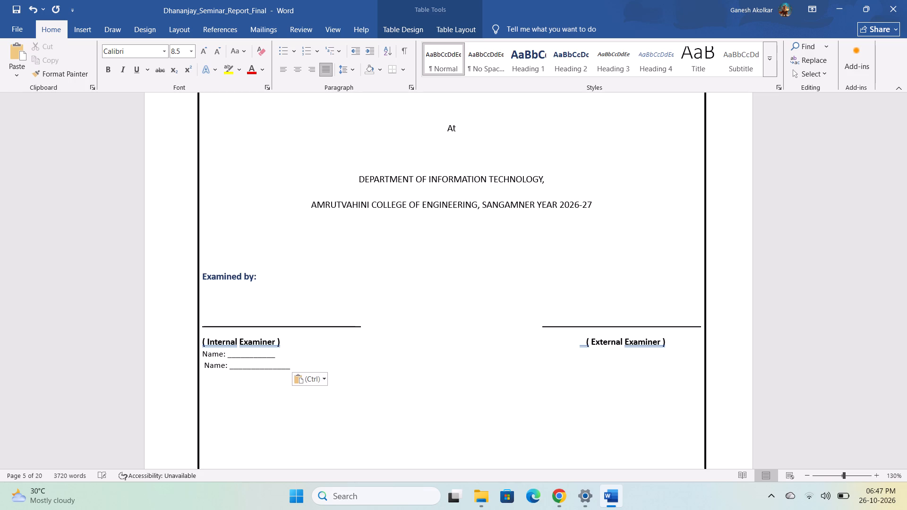
key("Right")
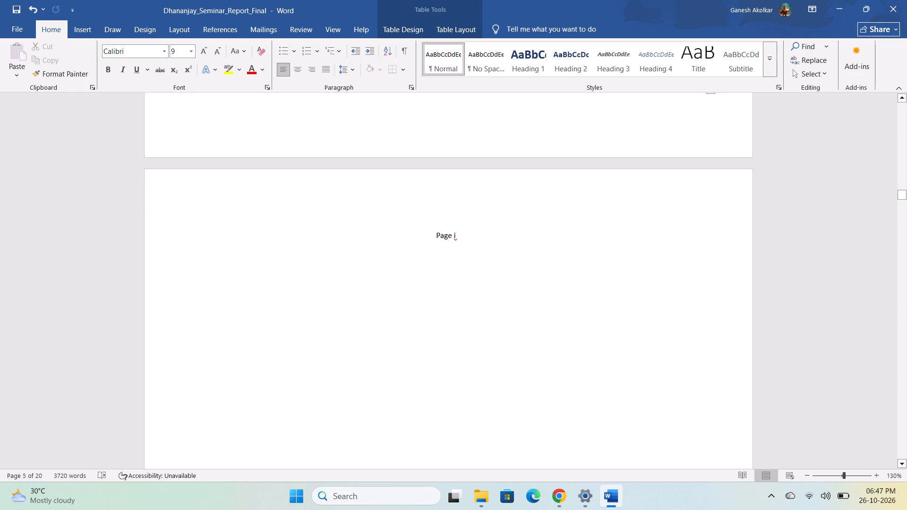
key("ctrl+z")
scroll(681, 368, "up", 1)
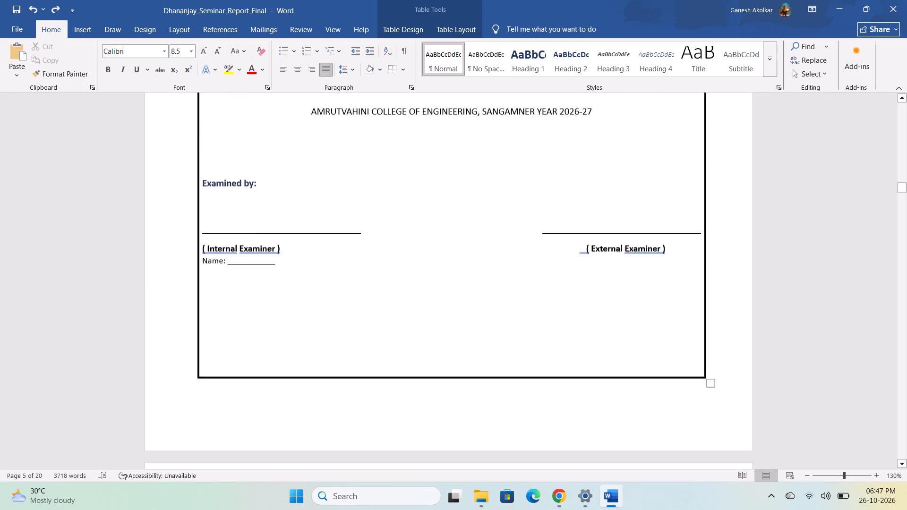
scroll(681, 368, "up", 2)
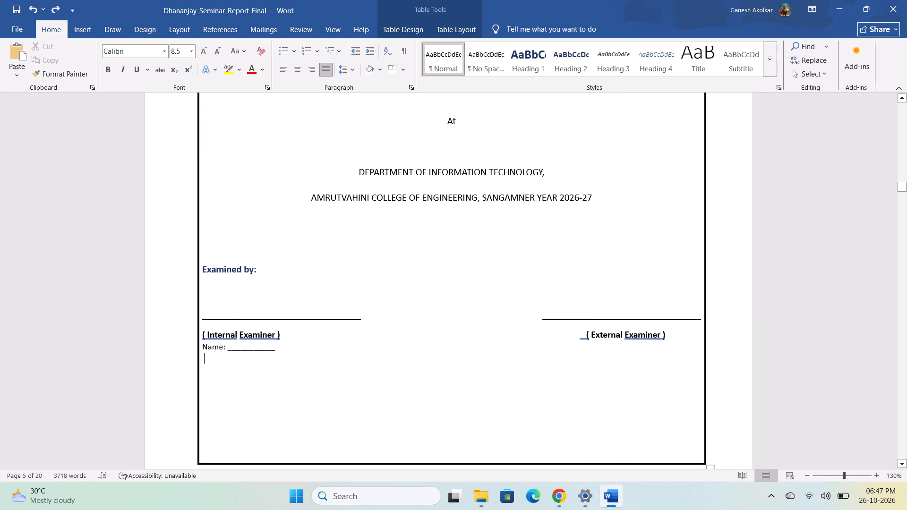
key("ctrl+y")
Add spaces after the pasted lower Name blank to reach beneath the start of "( External Examiner )".
key("Right")
key("Right")
key("Right")
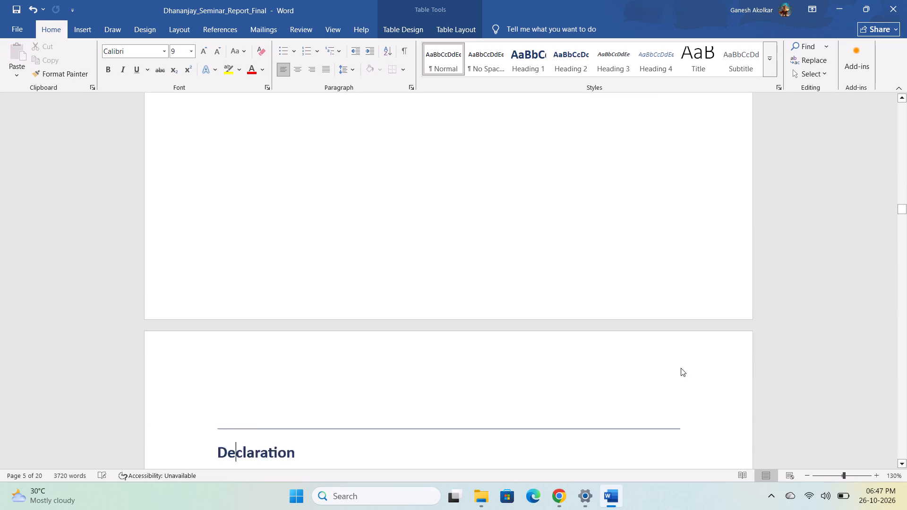
scroll(681, 368, "up", 4)
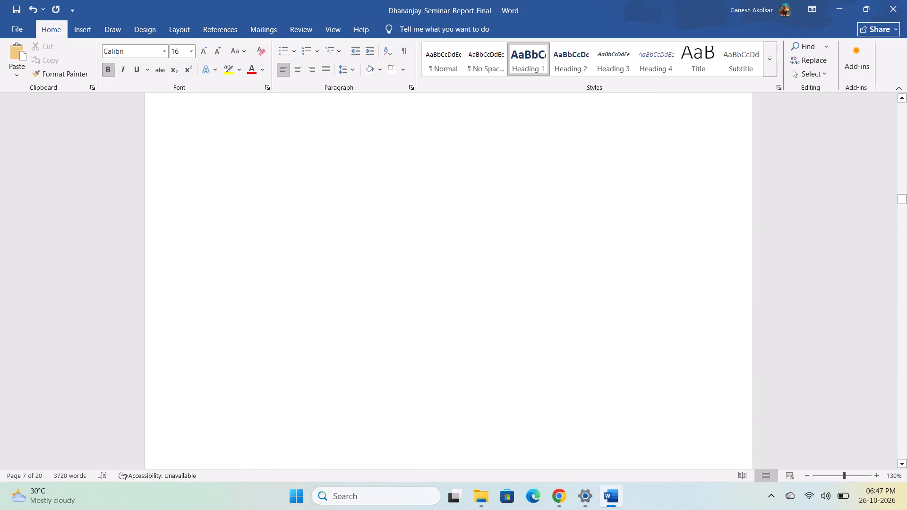
scroll(681, 368, "up", 4)
scroll(423, 421, "down", 1)
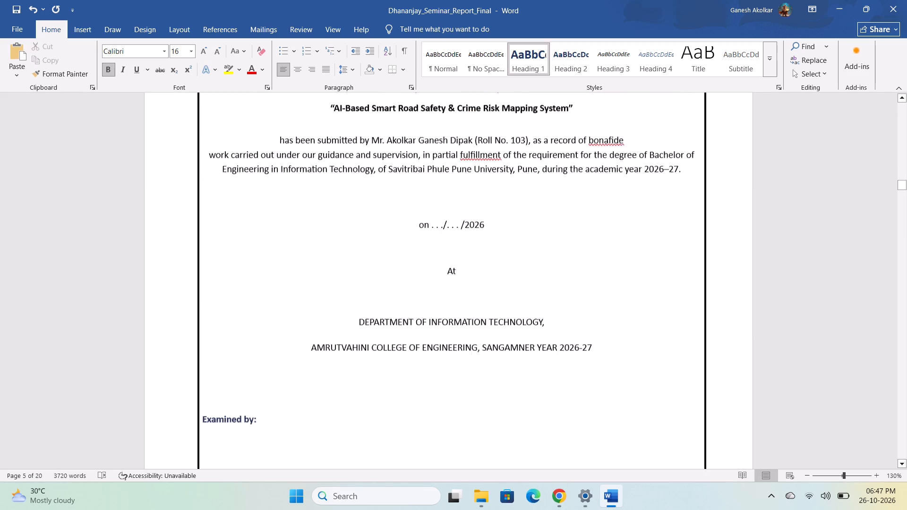
scroll(423, 421, "down", 1)
left_click(295, 361)
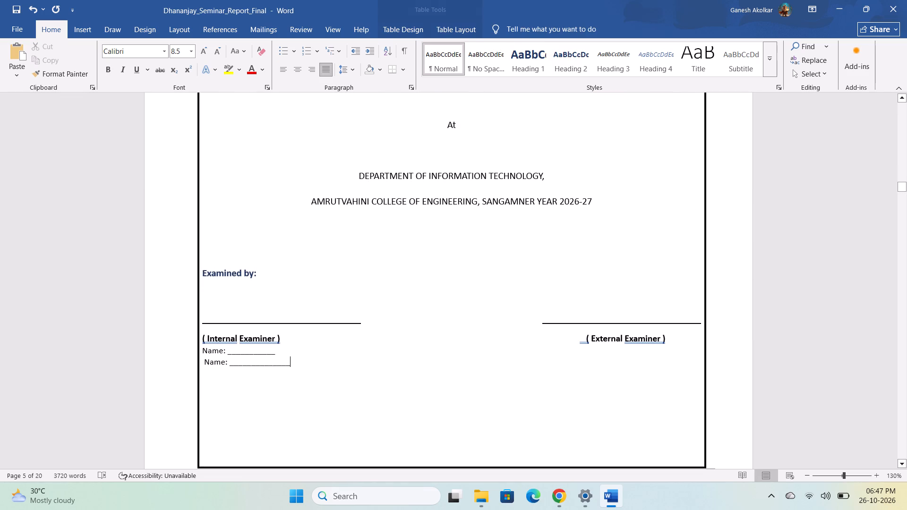
key("space")
key("space")
key("space")
key("space")
key("space")
key("space")
key("space")
key("space")
key("space")
key("space")
key("space")
key("space")
key("space")
key("space")
key("space")
key("space")
key("space")
key("space")
key("space")
key("space")
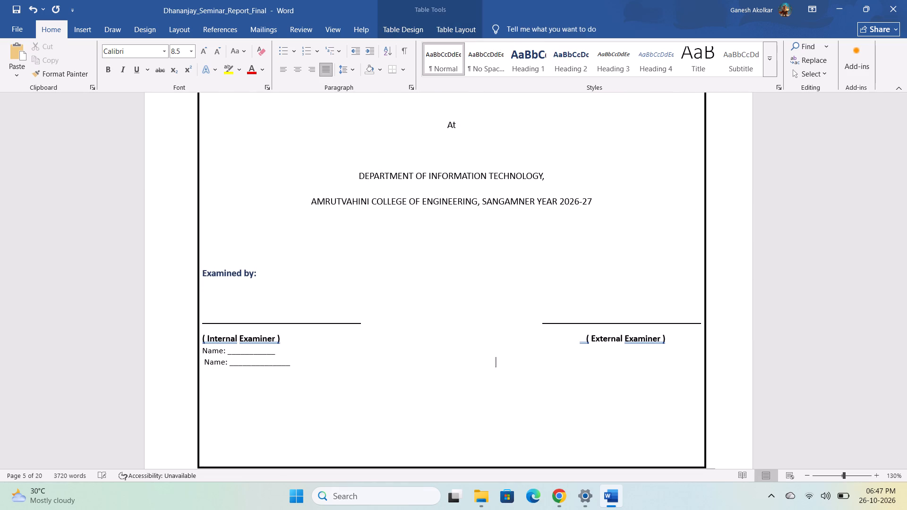
key("space")
Add one more space and paste the copied Name blank beneath "( External Examiner )".
key("space")
key("ctrl+v")
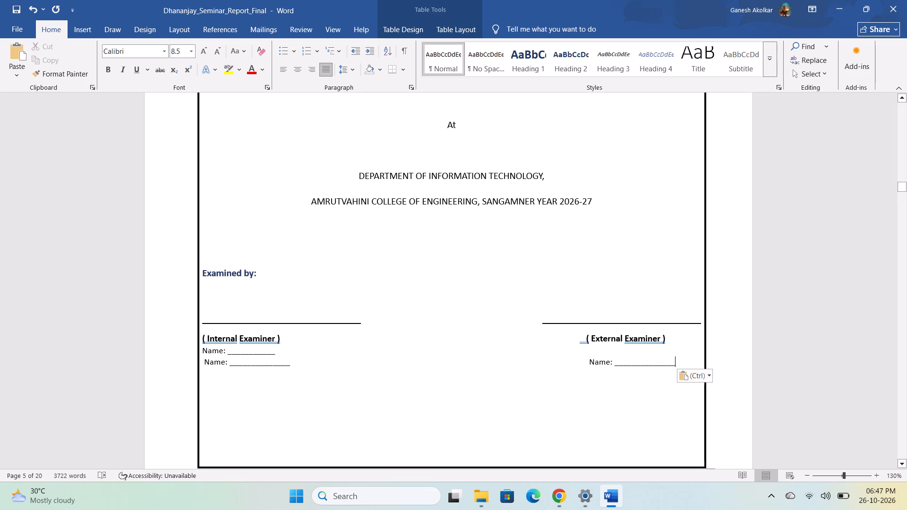
Delete the upper of the two Name blanks beneath "( Internal Examiner )".
left_click(279, 355)
left_click_drag(279, 355, 203, 345)
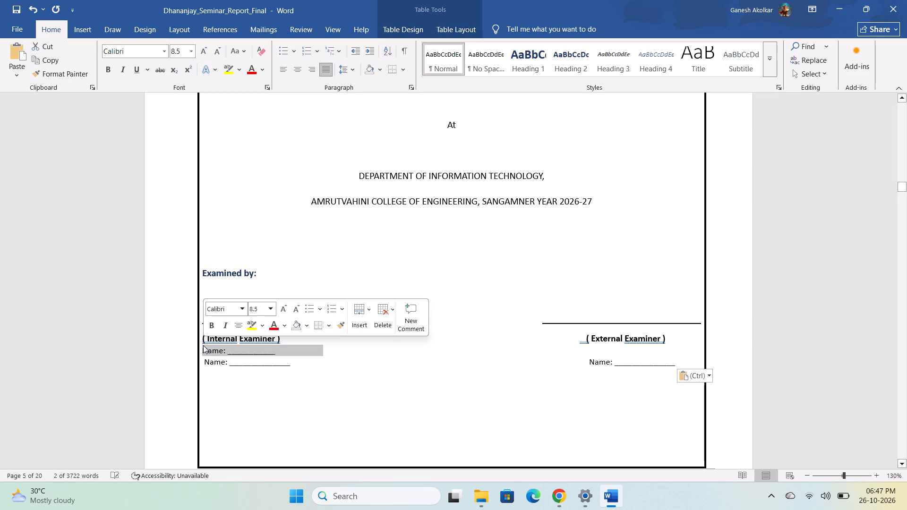
key("BackSpace")
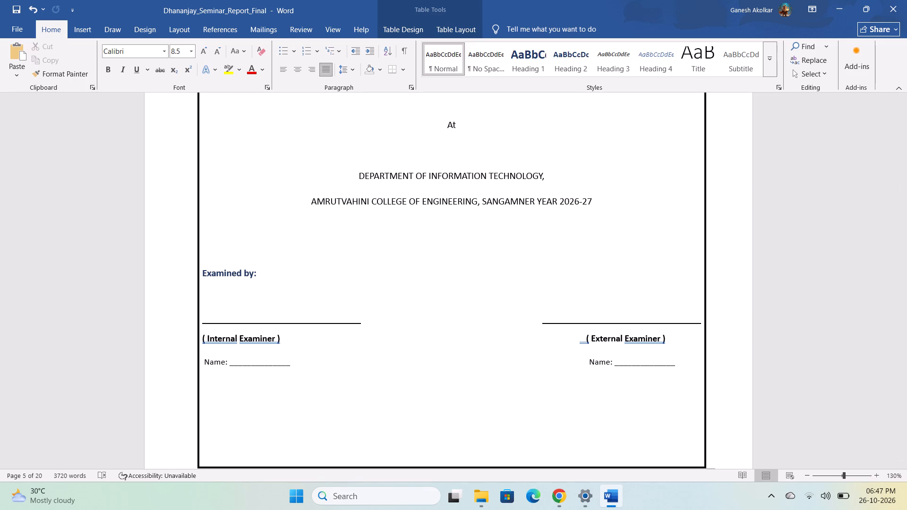
Indent the "( Internal Examiner )" label and the Name blank beneath it by one space each.
left_click(201, 337)
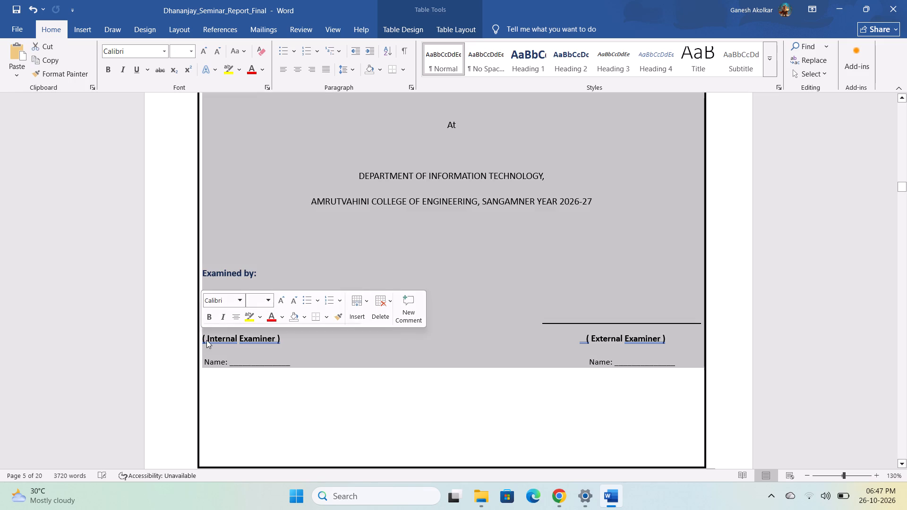
left_click(207, 340)
key("Left")
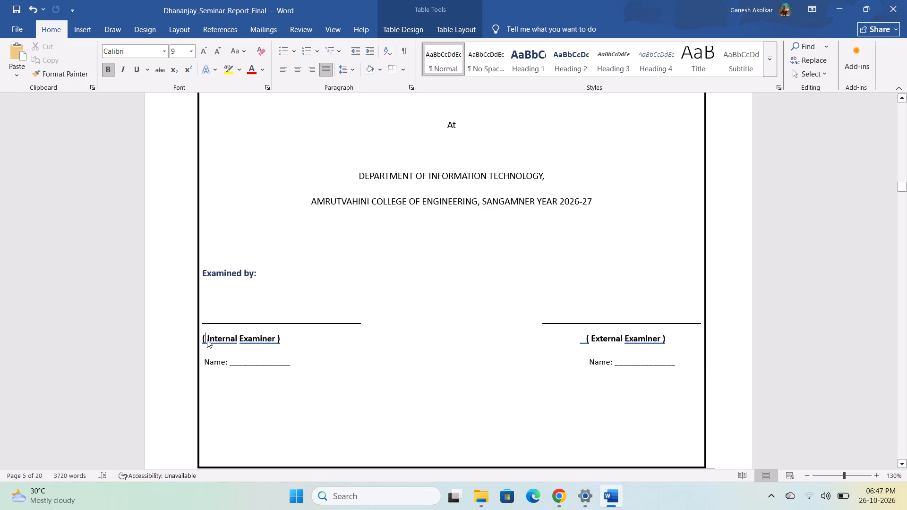
key("Left")
key("space")
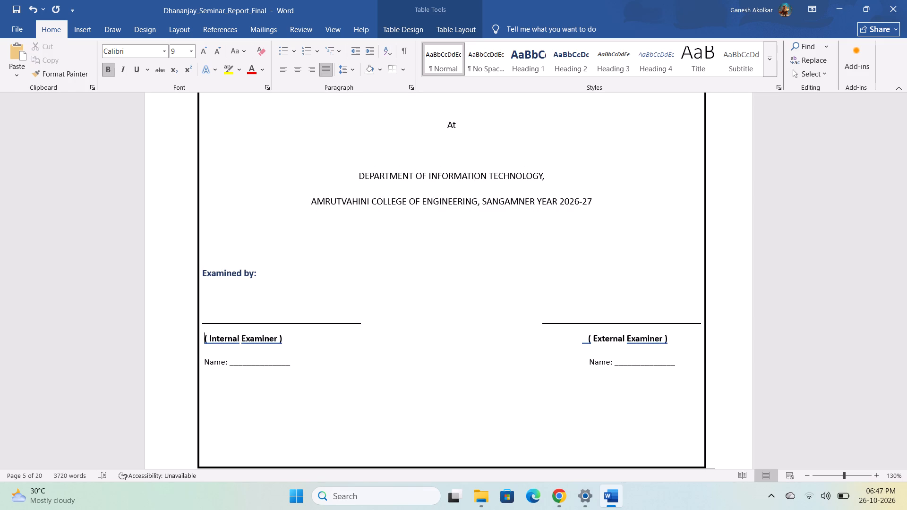
key("Down")
key("Down")
key("space")
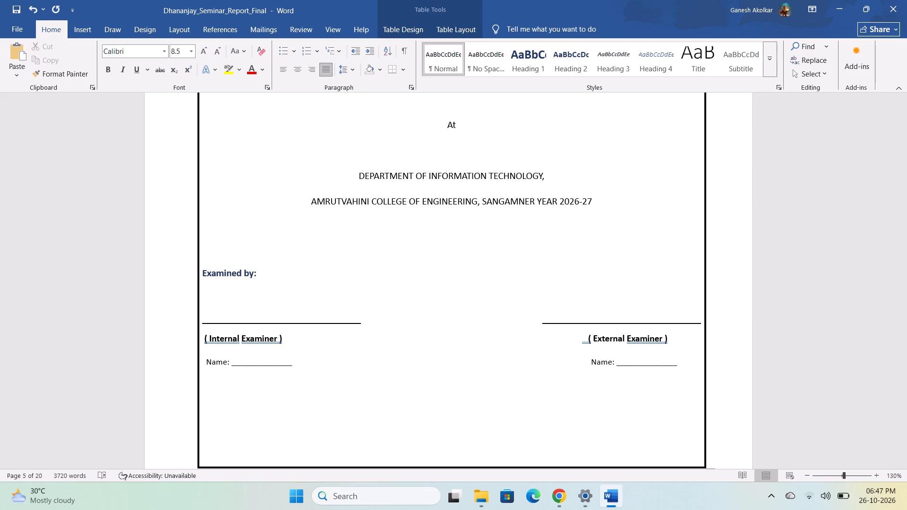
Shift the "( External Examiner )" label further right by adding ten spaces in the gap between the two examiner labels.
key("Up")
key("Up")
key("Right")
key("Right")
key("Right")
key("Right")
key("Right")
key("Right")
key("Right")
key("Right")
key("Right")
key("Right")
key("Right")
key("Right")
key("Right")
key("Right")
key("Right")
key("Right")
key("Right")
key("Right")
key("Right")
key("Right")
key("space")
key("space")
key("space")
key("space")
key("space")
key("space")
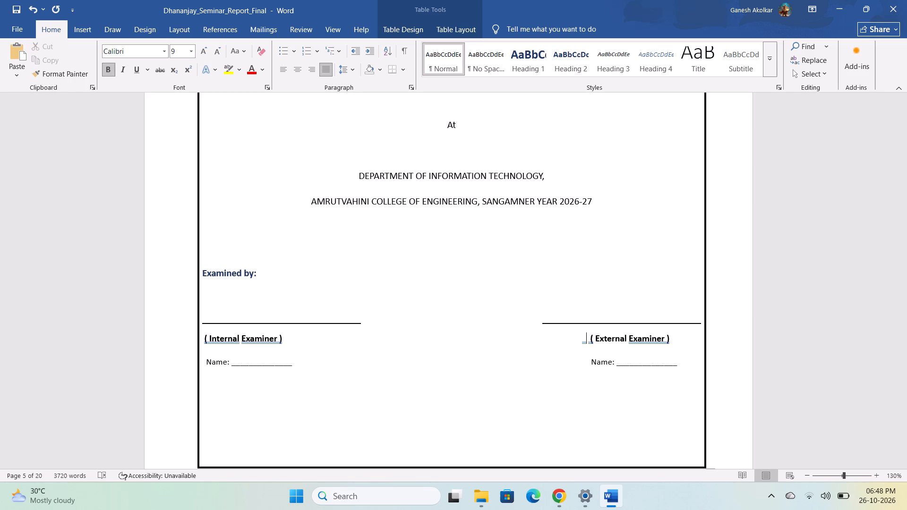
key("space")
key("space")
key("space")
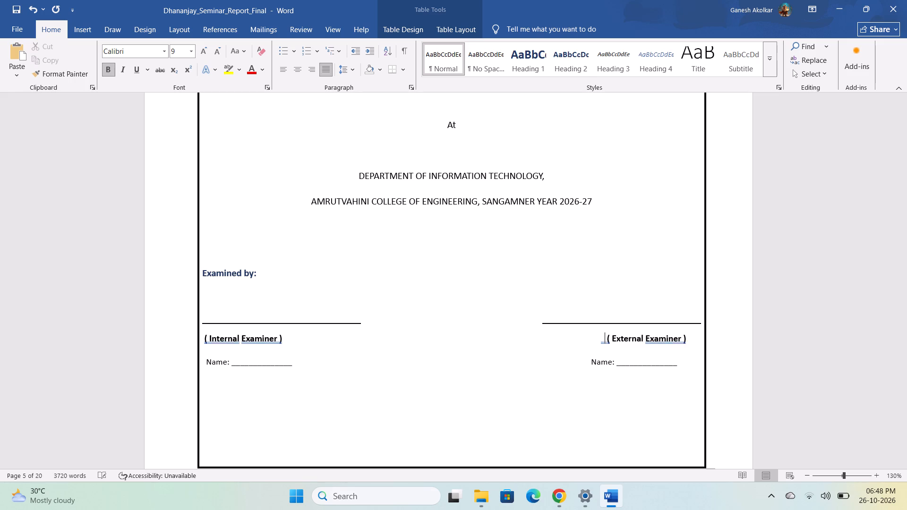
key("space")
Shift the external examiner's Name blank right by seven spaces so it sits beneath the "( External Examiner )" label.
key("Down")
key("Down")
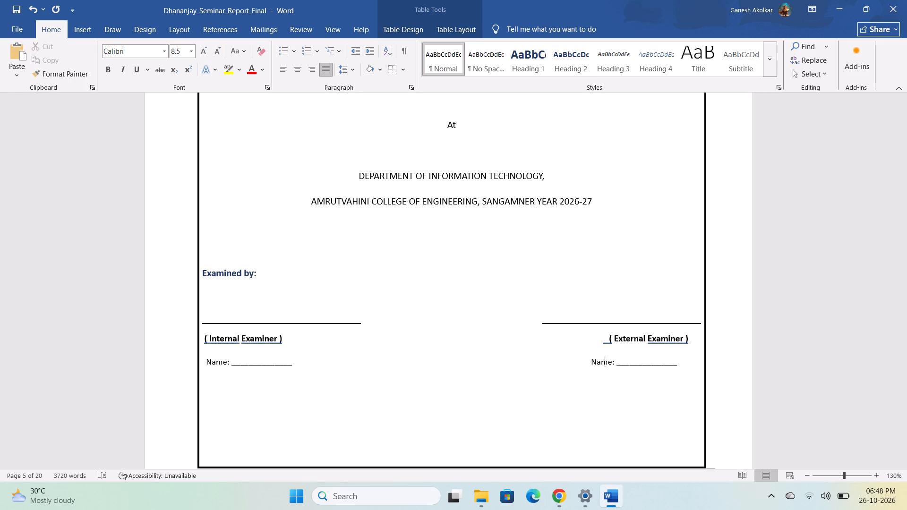
key("Left")
key("Left")
key("Left")
key("Left")
key("Left")
key("space")
key("space")
key("space")
key("space")
key("space")
key("space")
key("space")
key("space")
key("BackSpace")
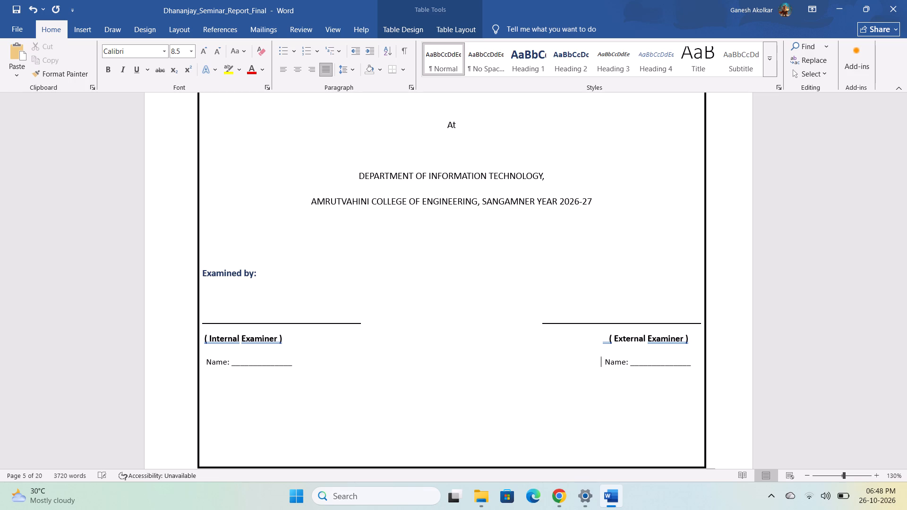
Review the certificate page's text and signature block, and the start of the page that follows it.
scroll(207, 340, "up", 1)
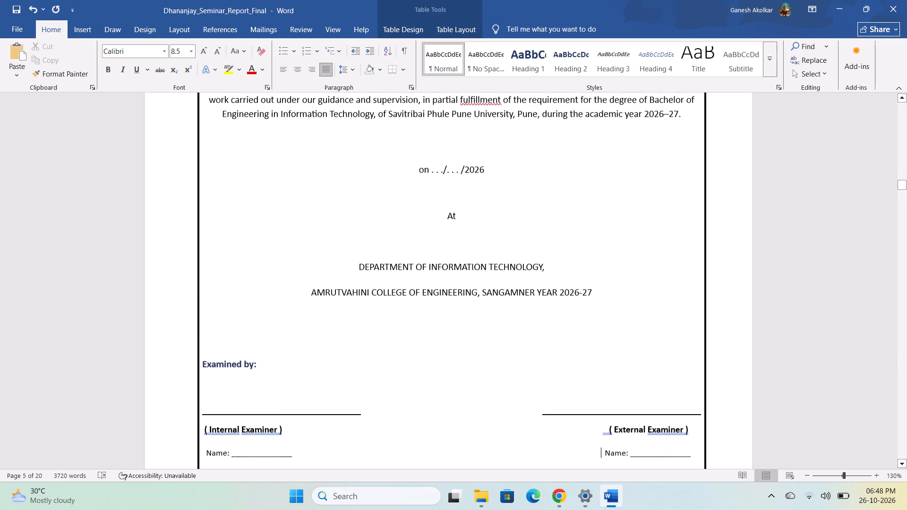
scroll(207, 340, "up", 1)
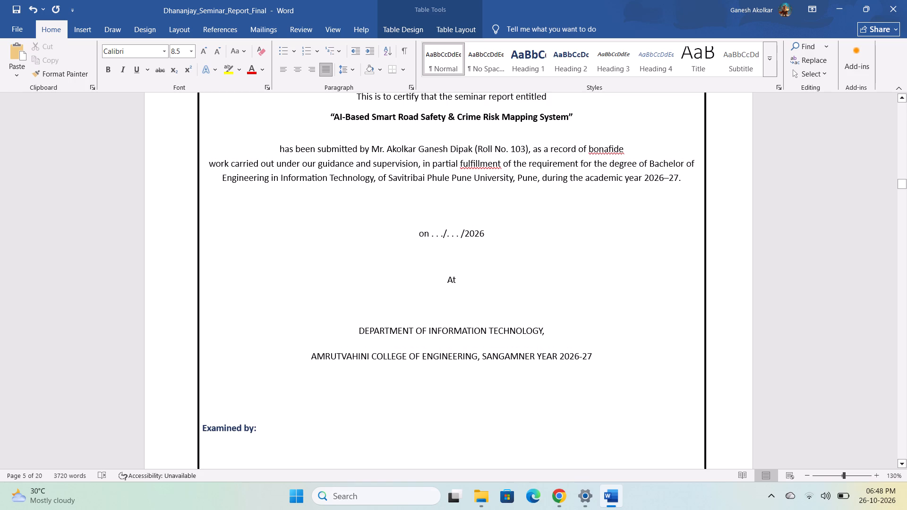
scroll(207, 340, "down", 3)
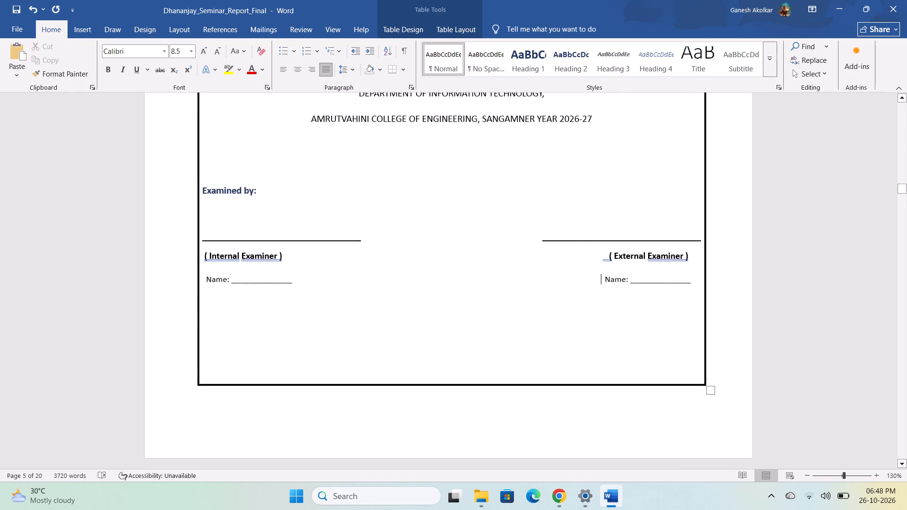
scroll(207, 340, "down", 2)
scroll(207, 340, "up", 1)
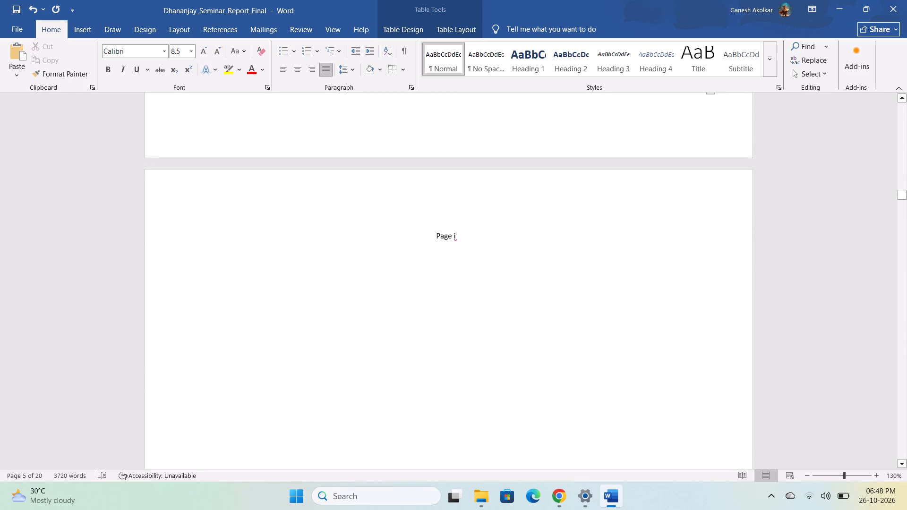
scroll(207, 340, "up", 2)
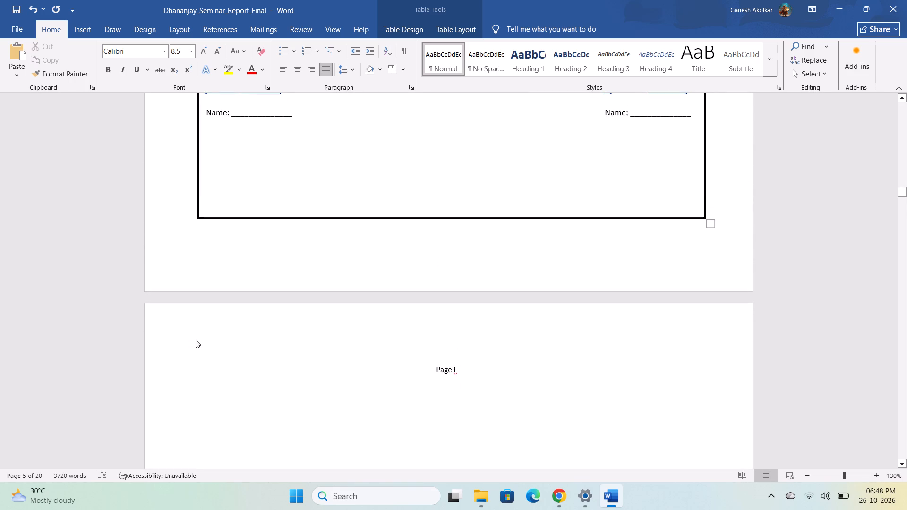
Remove the centred alignment from the "Page i" line on the page after the certificate, bringing it to the left margin.
left_click(405, 239)
left_click(431, 363)
key("BackSpace")
key("BackSpace")
key("BackSpace")
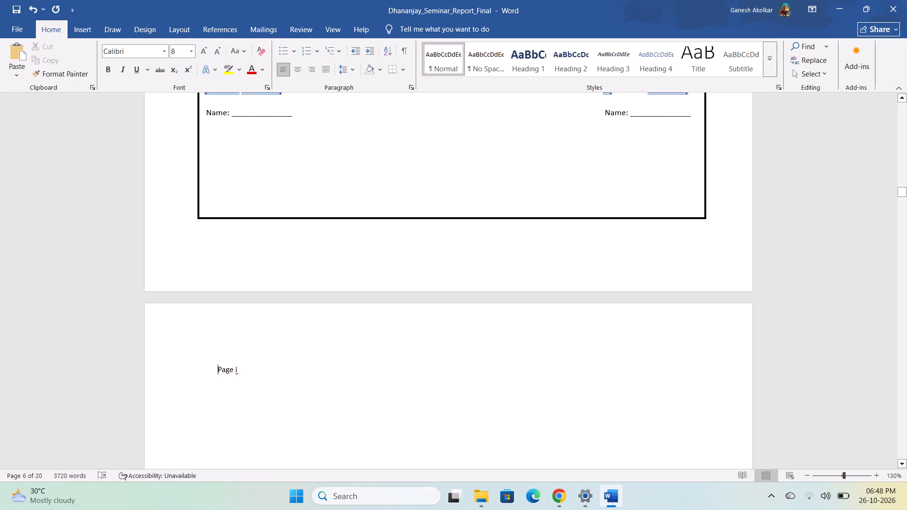
Look through the pages after the certificate, including the Declaration, and return to the "Page i" line.
scroll(285, 371, "down", 4)
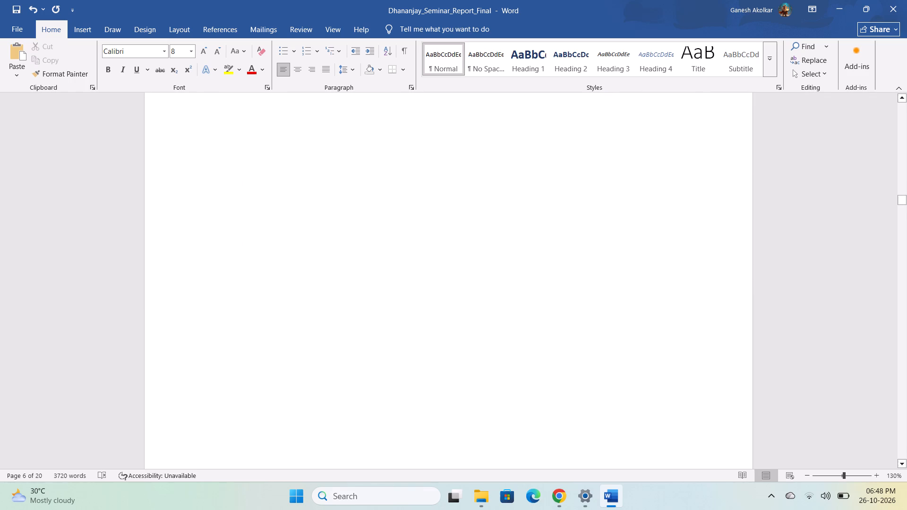
scroll(285, 371, "down", 4)
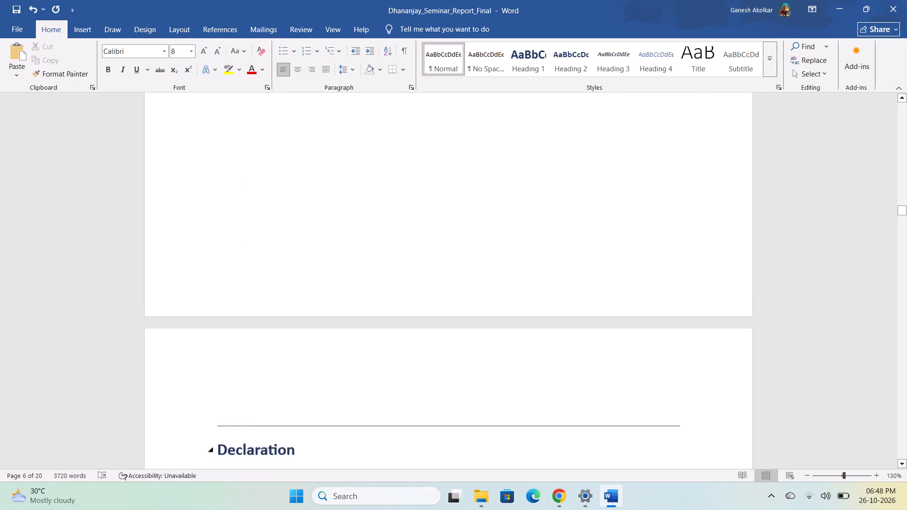
scroll(285, 371, "down", 1)
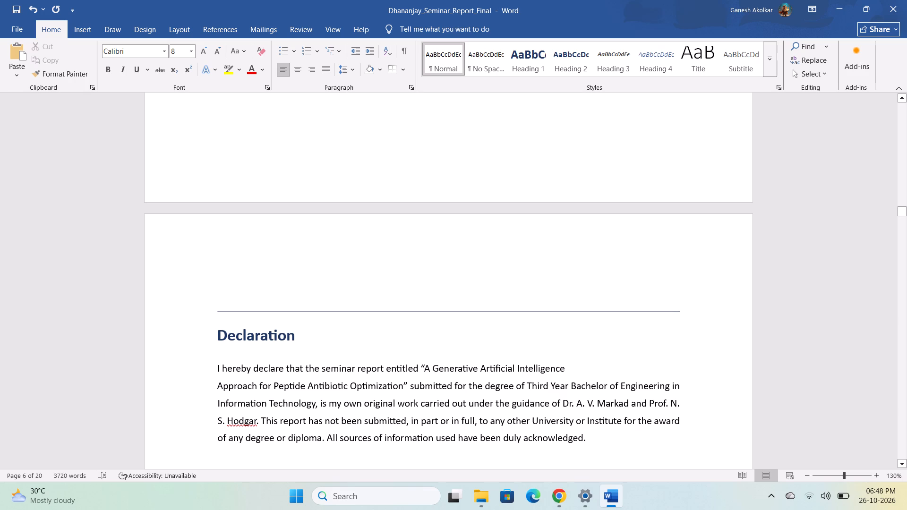
scroll(285, 371, "down", 4)
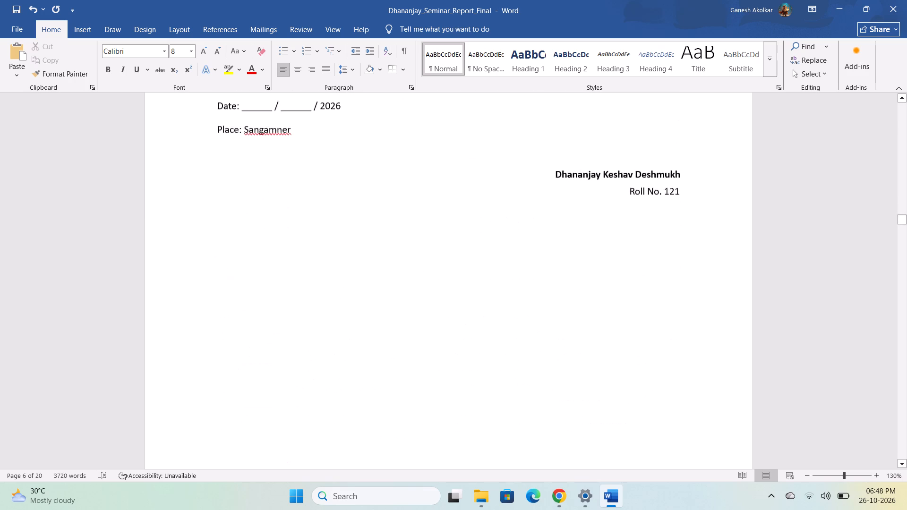
scroll(285, 371, "down", 1)
scroll(285, 371, "up", 3)
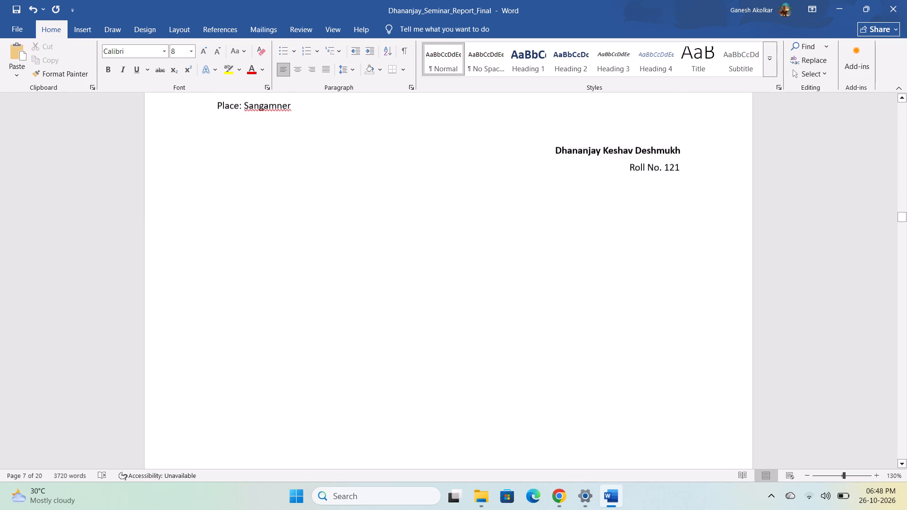
scroll(285, 371, "up", 3)
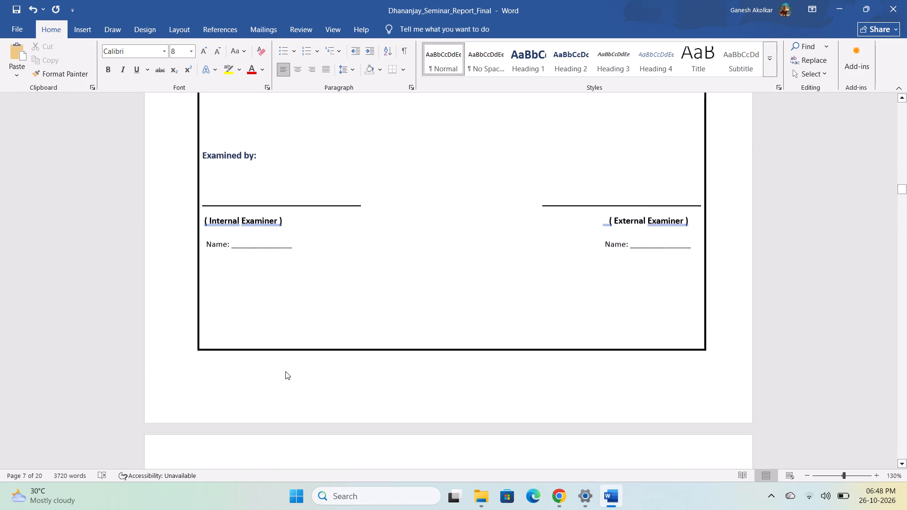
scroll(285, 371, "up", 1)
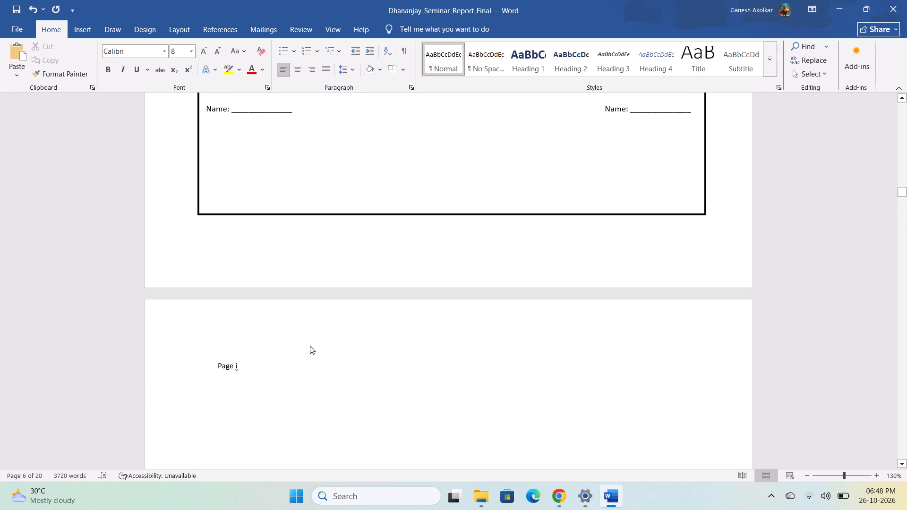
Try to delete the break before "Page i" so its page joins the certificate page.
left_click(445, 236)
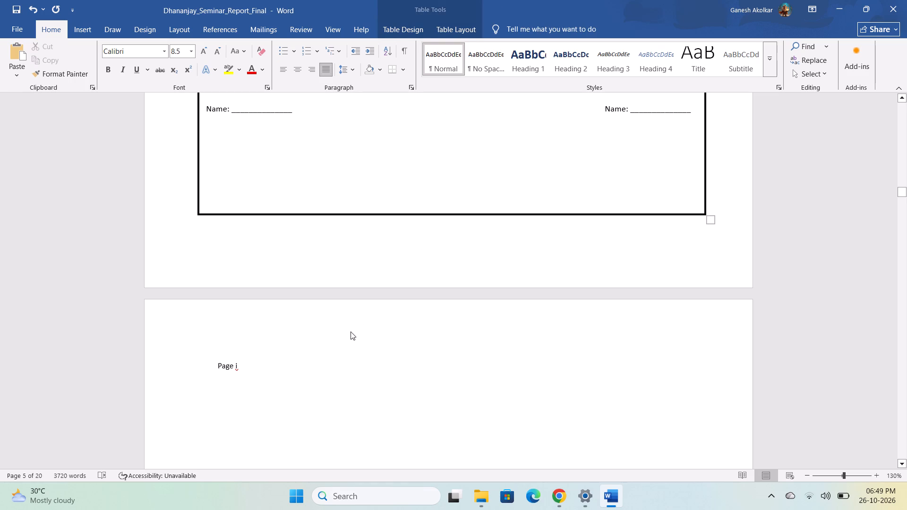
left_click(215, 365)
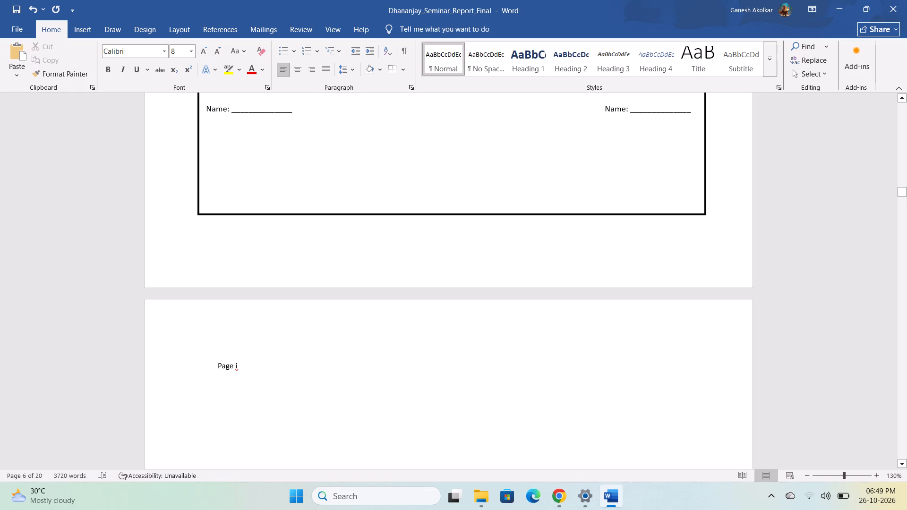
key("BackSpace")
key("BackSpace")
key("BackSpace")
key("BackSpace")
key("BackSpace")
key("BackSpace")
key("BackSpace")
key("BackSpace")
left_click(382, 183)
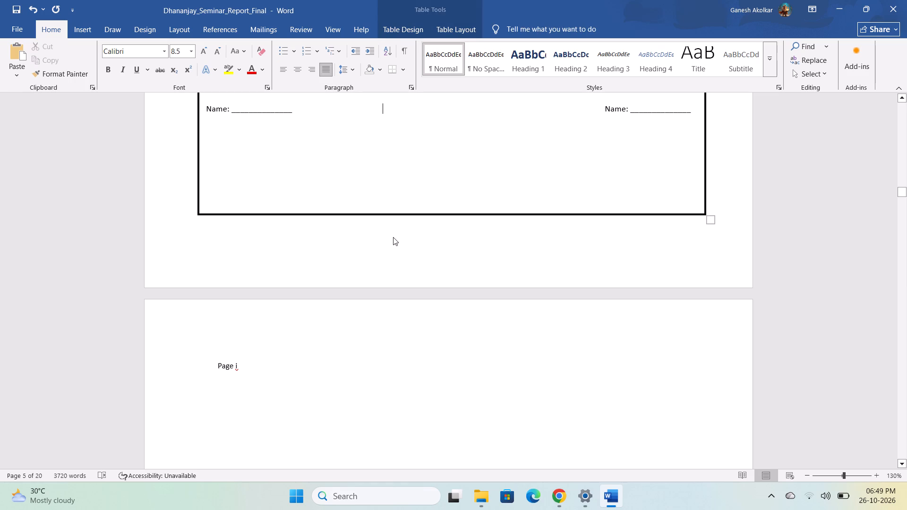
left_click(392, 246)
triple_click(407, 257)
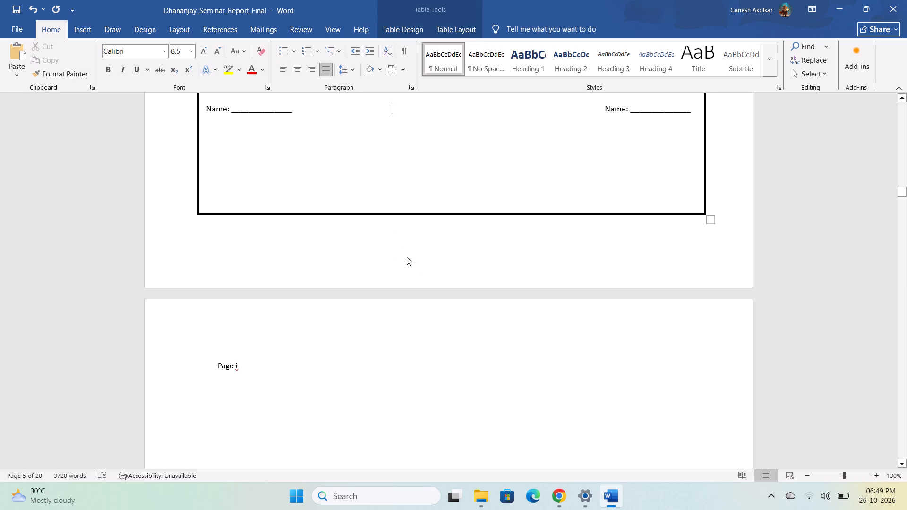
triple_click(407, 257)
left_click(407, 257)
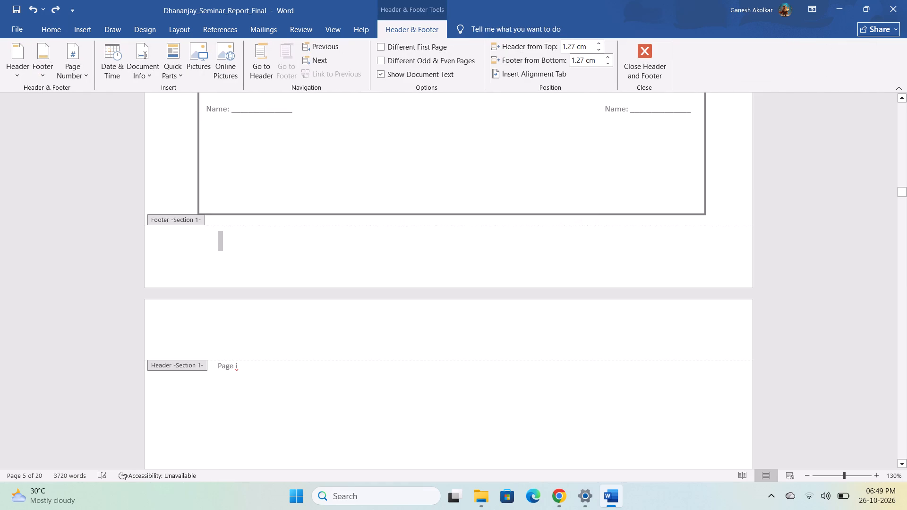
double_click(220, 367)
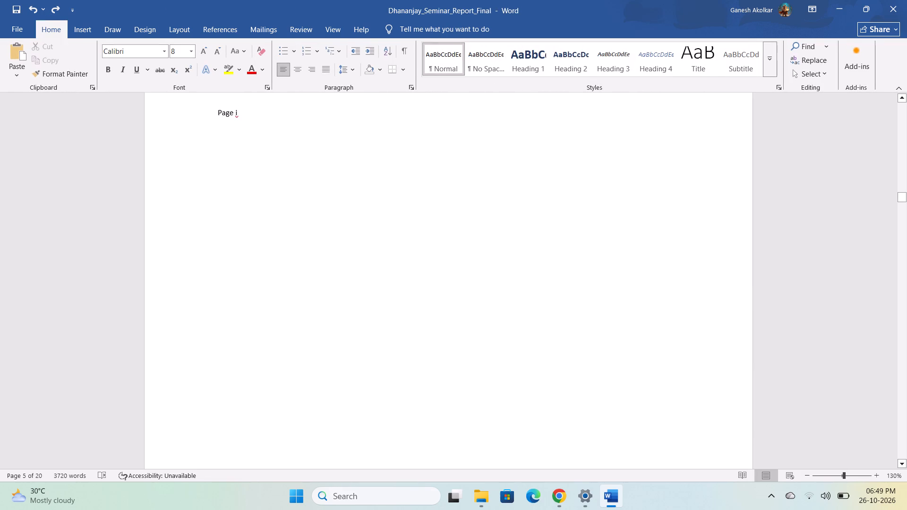
Copy the "Page i" text from the page after the certificate into the certificate page's footer, with an empty line above it.
scroll(365, 253, "up", 4)
scroll(365, 253, "down", 2)
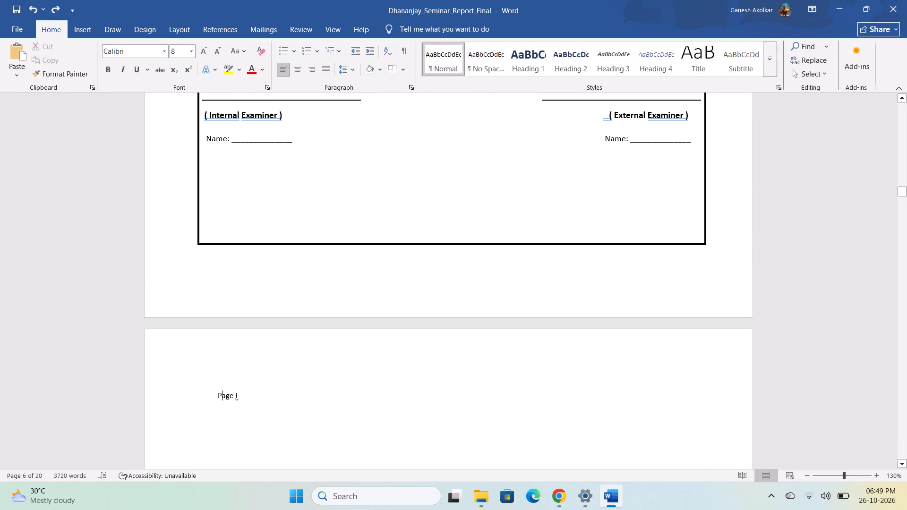
left_click_drag(216, 393, 248, 399)
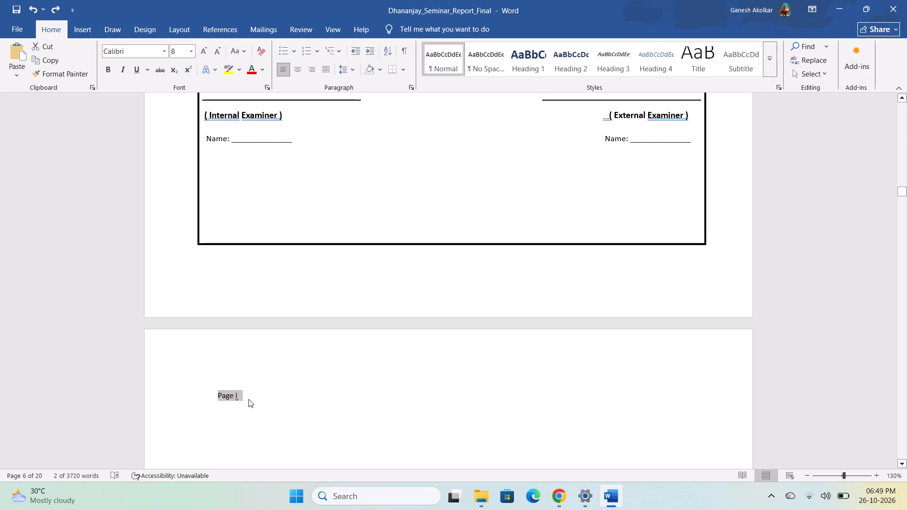
key("ctrl+c")
triple_click(323, 279)
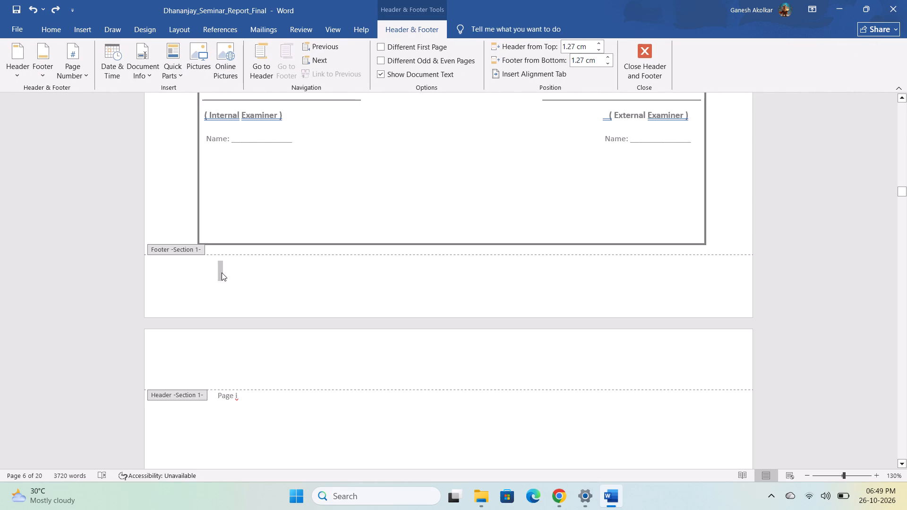
key("ctrl+v")
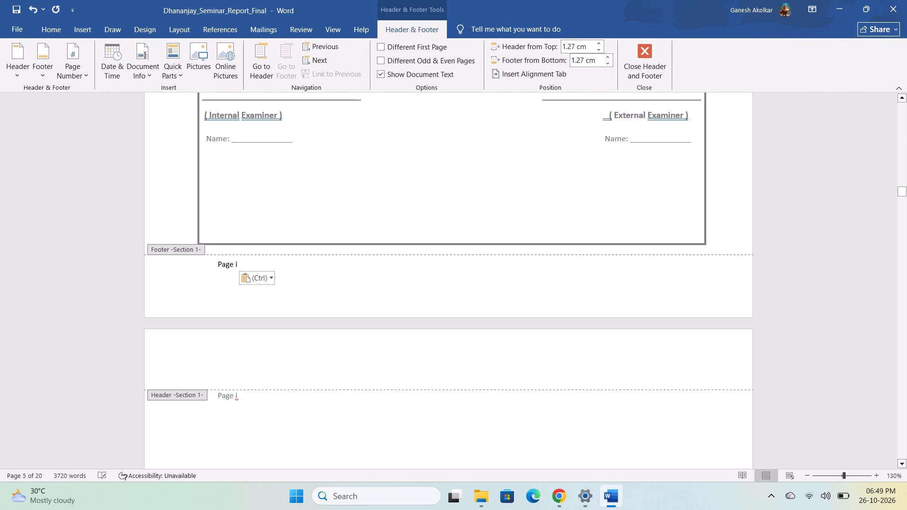
left_click(215, 262)
key("Return")
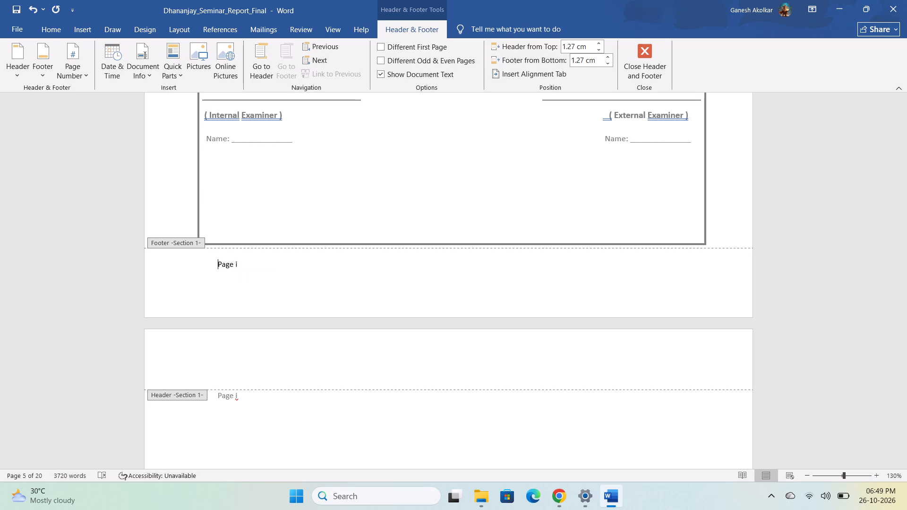
Centre the "Page i" line in the certificate page's footer.
left_click_drag(215, 262, 239, 266)
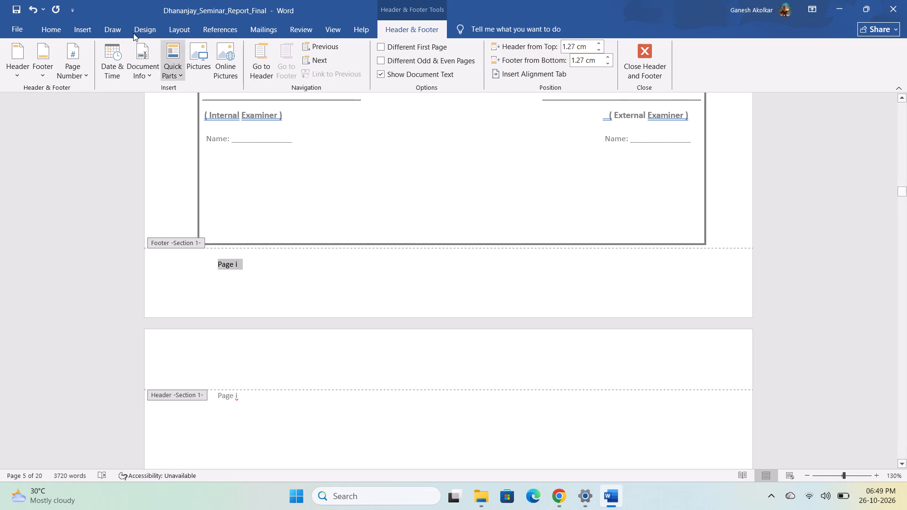
left_click(58, 25)
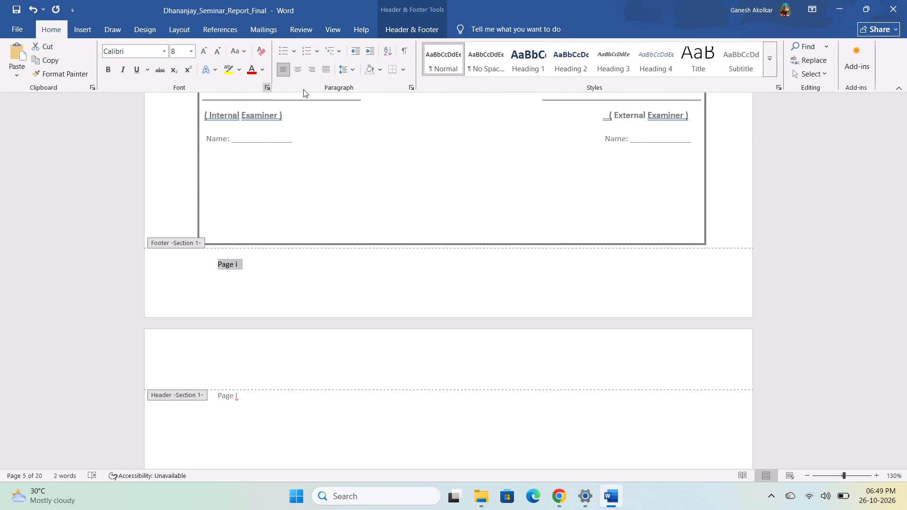
left_click(316, 75)
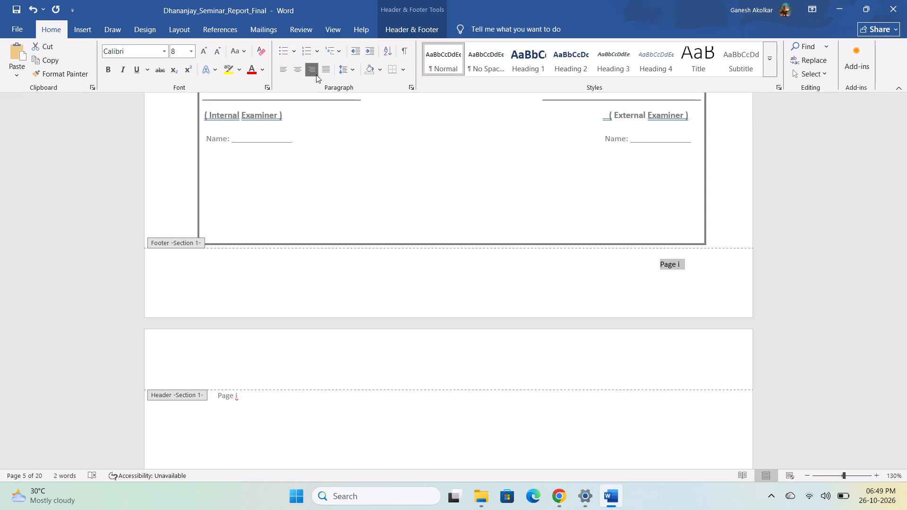
left_click(302, 71)
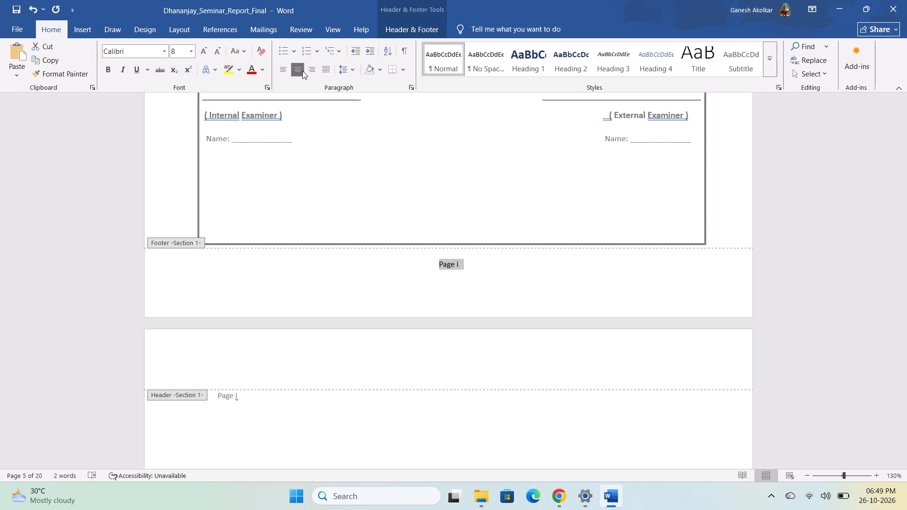
left_click(350, 284)
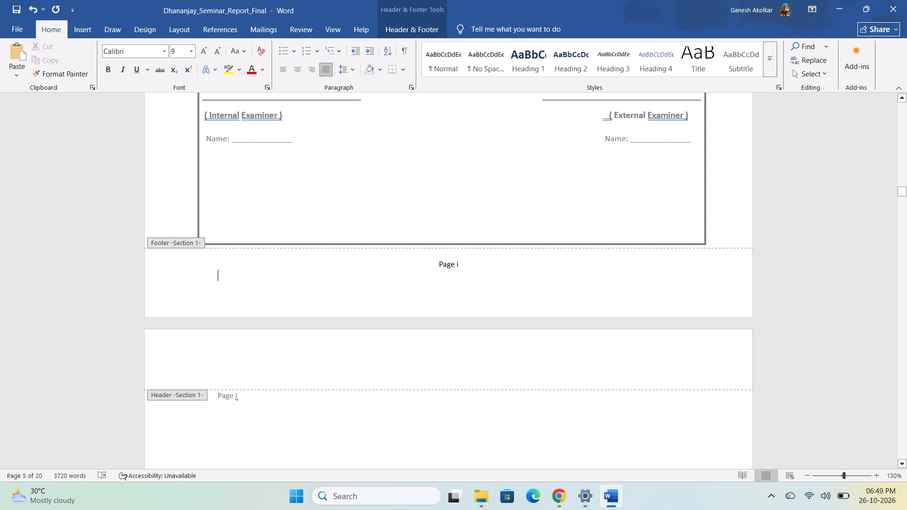
Delete the empty line in the header of the page after the certificate and leave header editing.
left_click(367, 364)
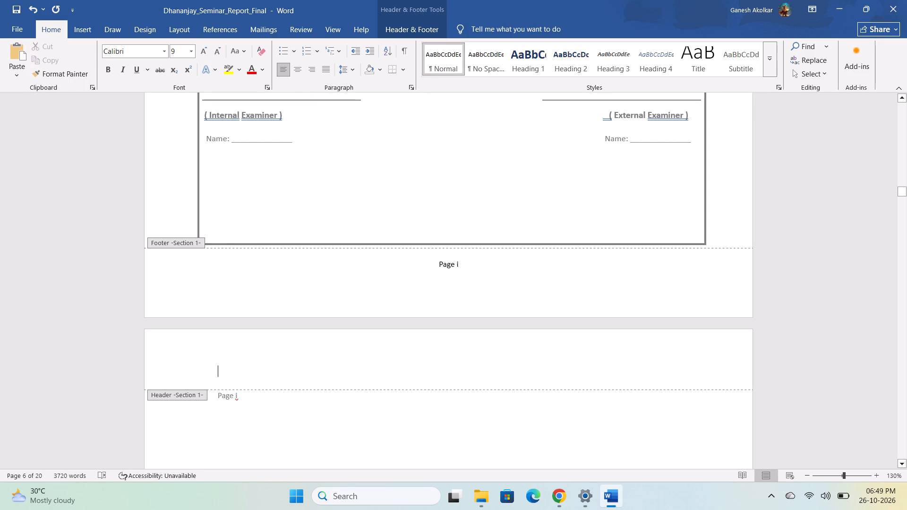
key("Delete")
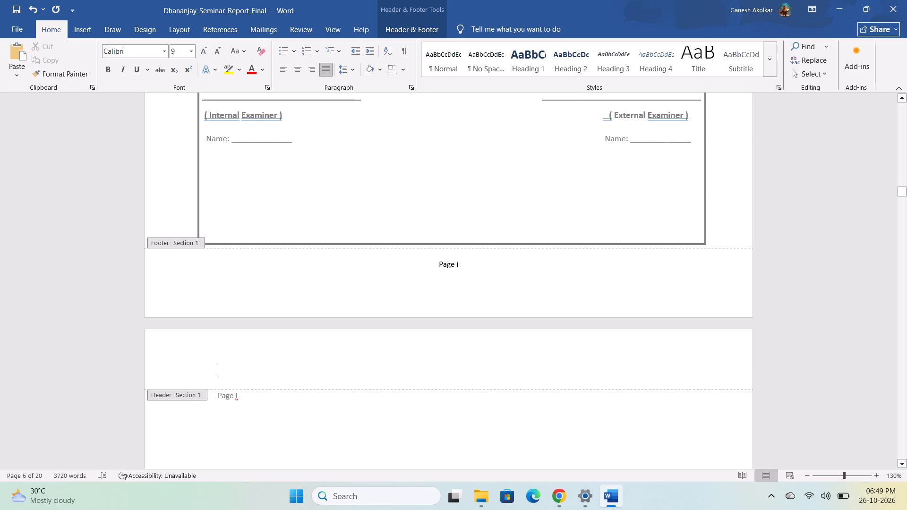
left_click_drag(367, 364, 380, 481)
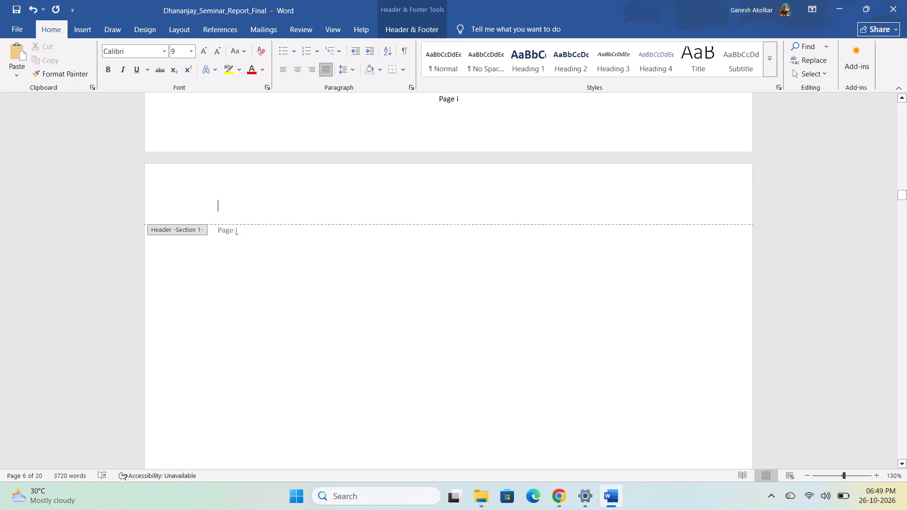
left_click_drag(380, 481, 376, 399)
scroll(376, 399, "up", 1)
left_click(376, 399)
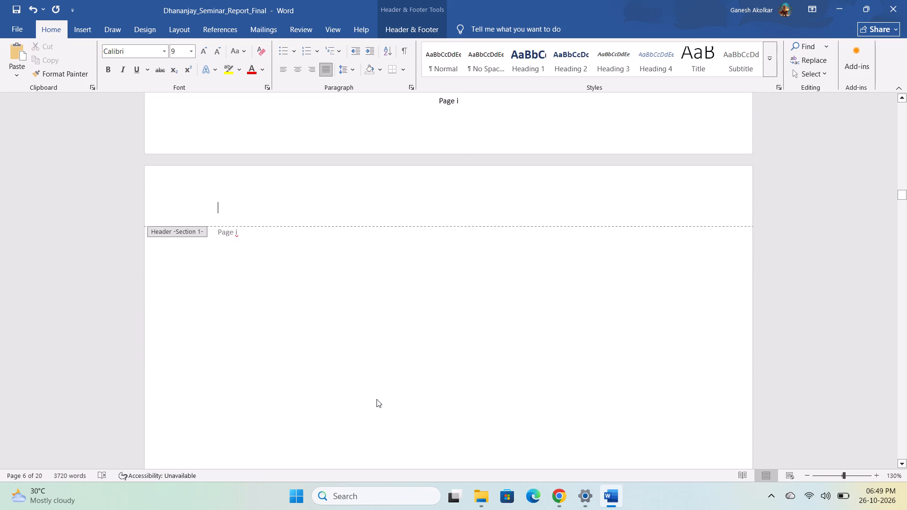
left_click(271, 303)
double_click(265, 287)
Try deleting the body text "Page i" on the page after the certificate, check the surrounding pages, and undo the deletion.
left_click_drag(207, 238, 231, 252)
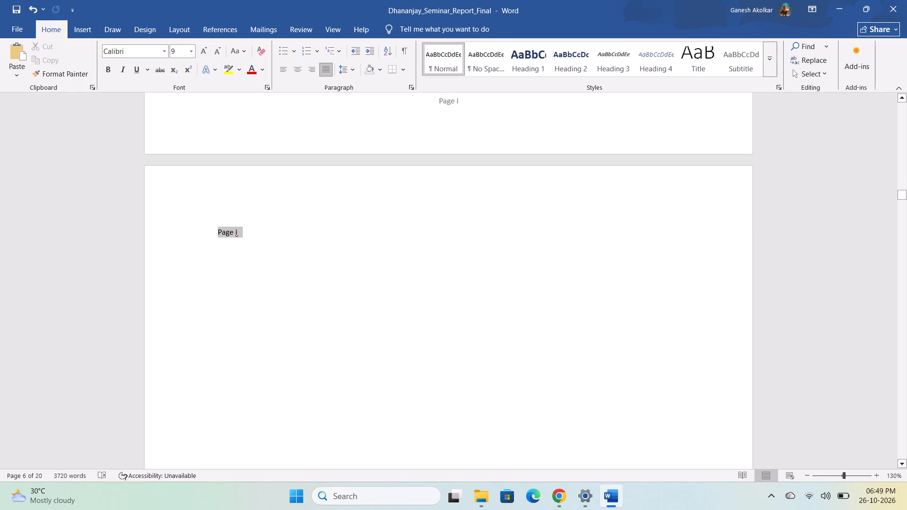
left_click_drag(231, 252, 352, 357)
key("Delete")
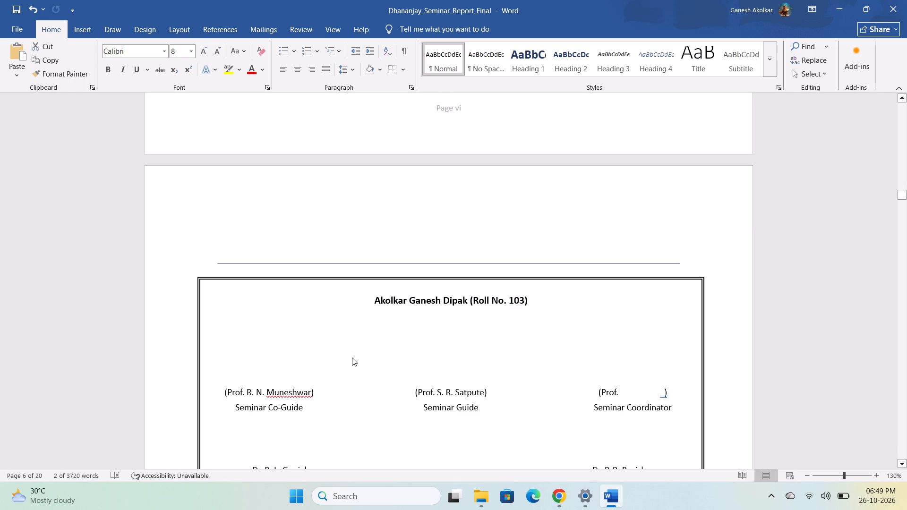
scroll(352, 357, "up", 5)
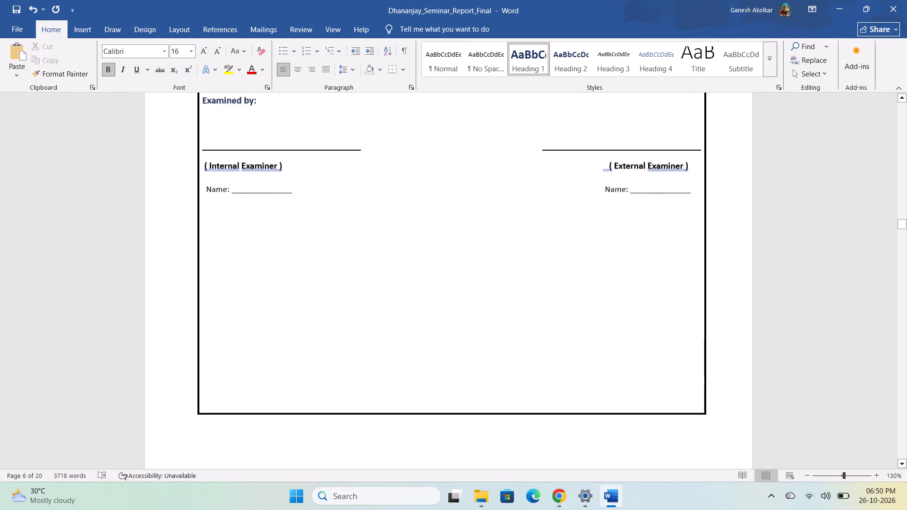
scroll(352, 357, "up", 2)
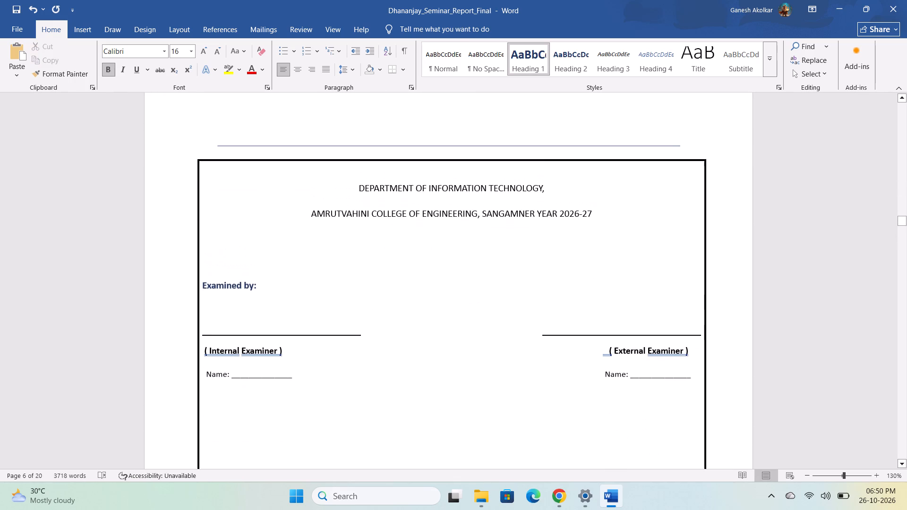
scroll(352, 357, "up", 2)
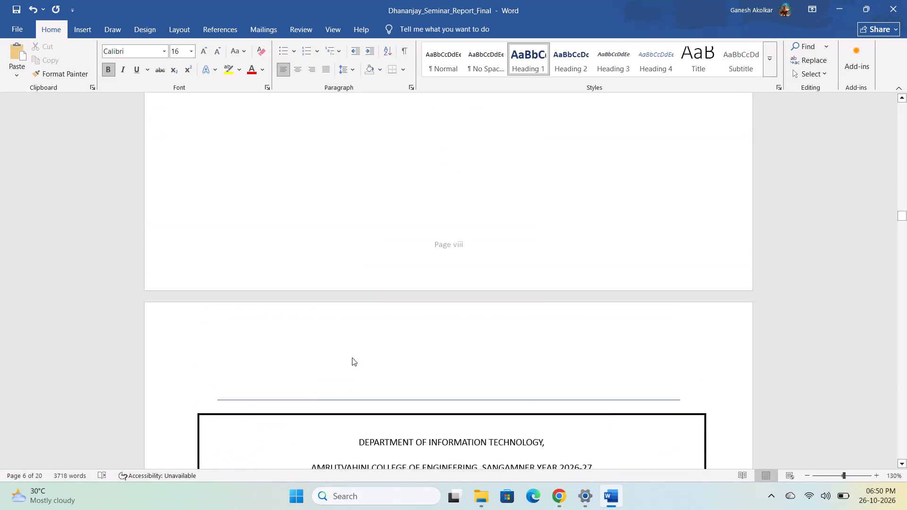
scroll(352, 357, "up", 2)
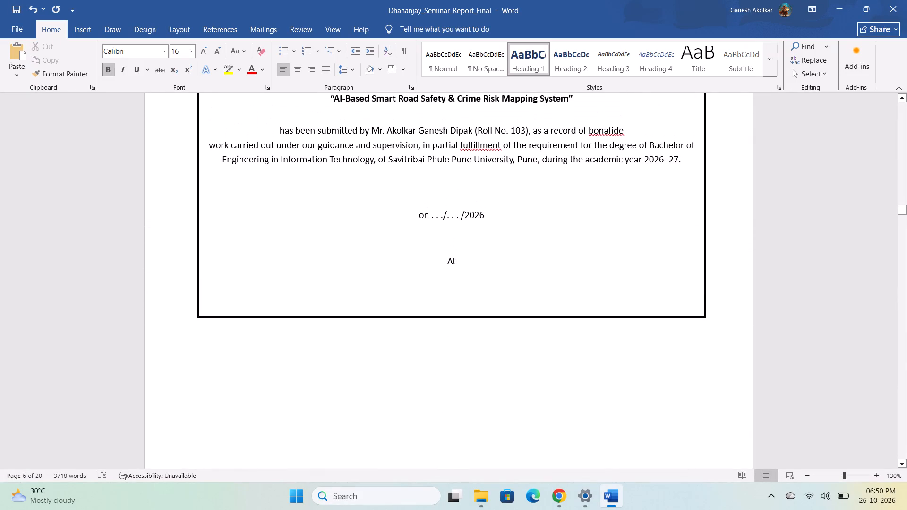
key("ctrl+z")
Examine the pages from the end of the certificate through to the Declaration, including their "Page i" footers.
scroll(352, 357, "up", 2)
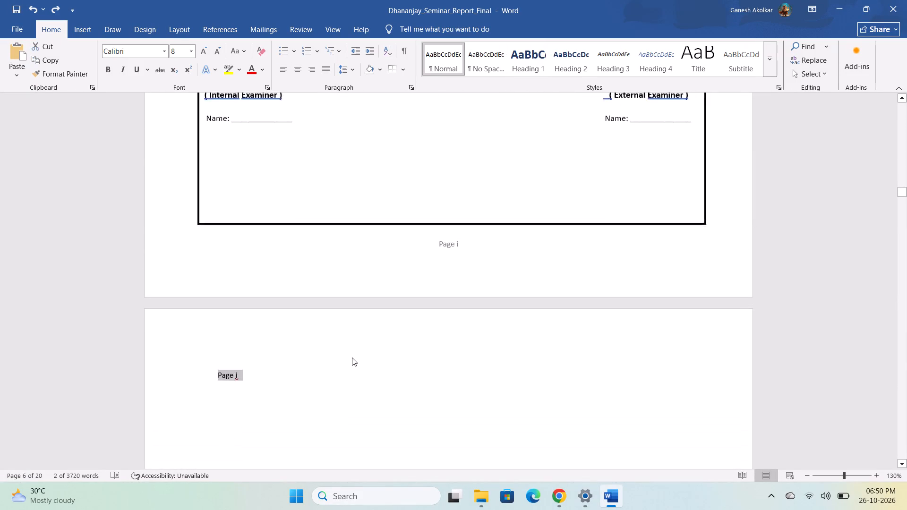
scroll(352, 357, "down", 1)
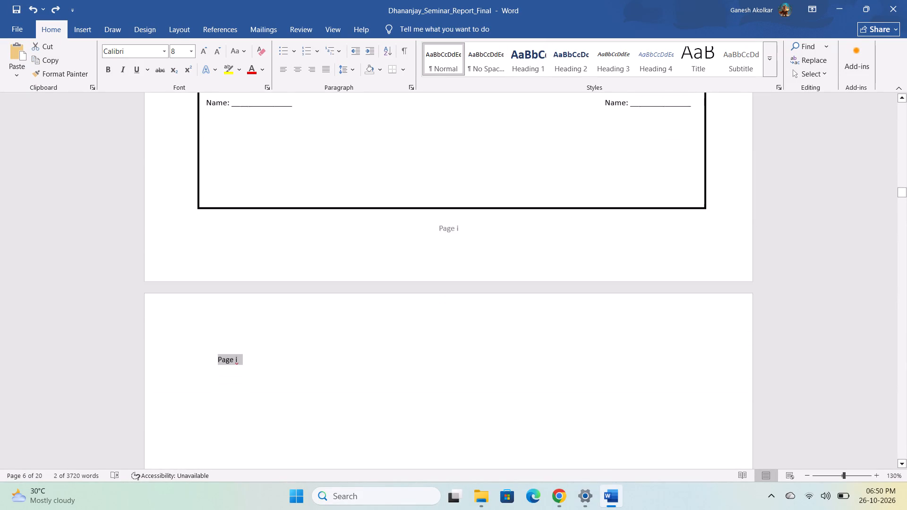
scroll(352, 357, "down", 3)
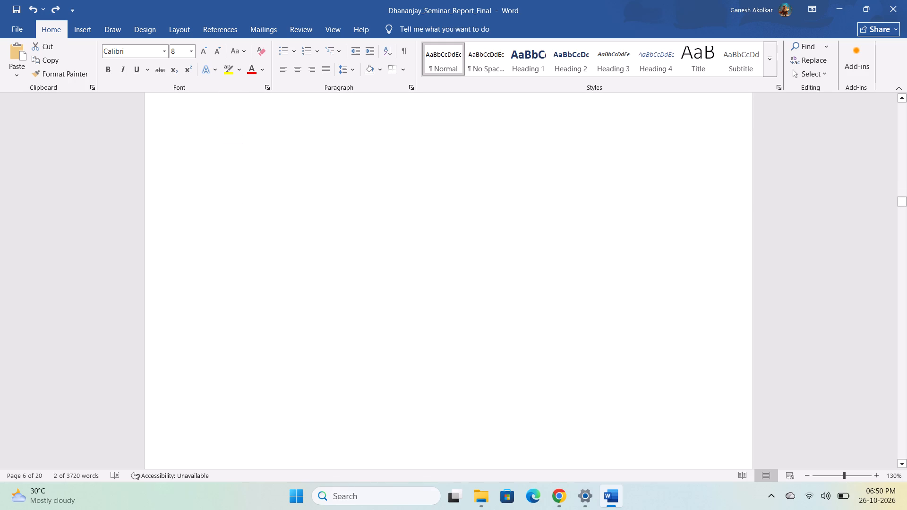
scroll(352, 357, "down", 1)
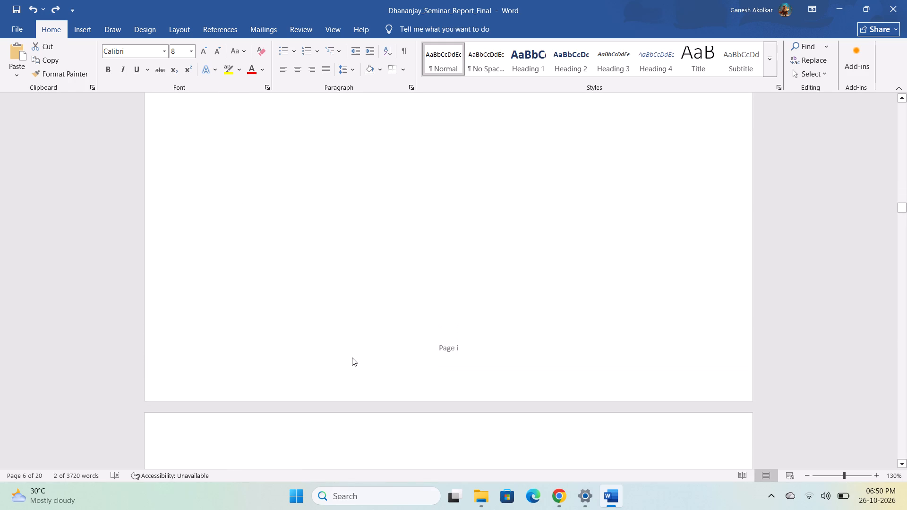
scroll(352, 357, "down", 4)
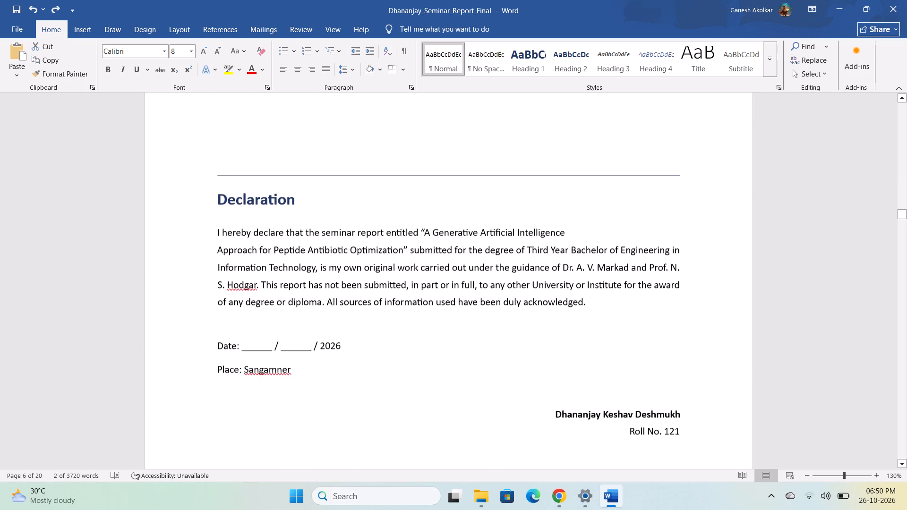
scroll(352, 357, "down", 1)
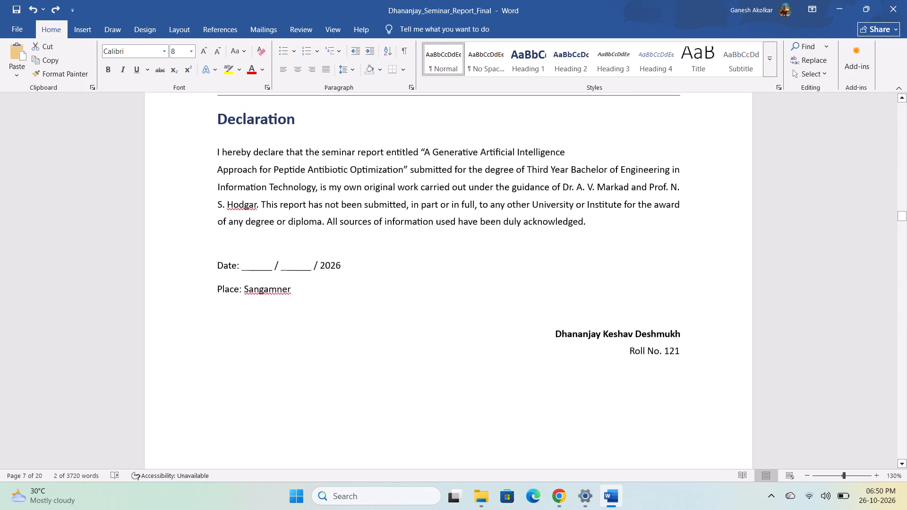
Replace the report title in the Declaration with "AI-Based Smart Road Safety & Crime Risk Mapping System", copied from the cover of 1443__1_.pdf in Chrome.
left_click(426, 152)
left_click_drag(425, 152, 402, 177)
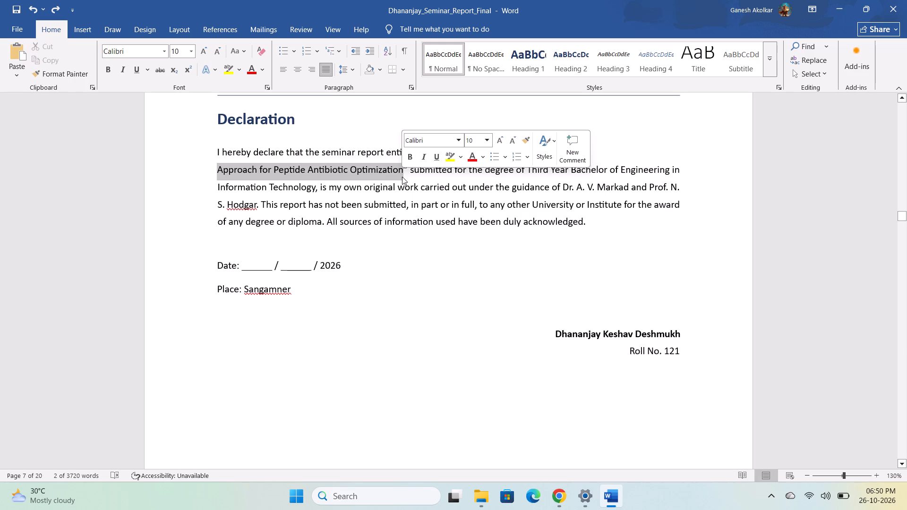
left_click(558, 496)
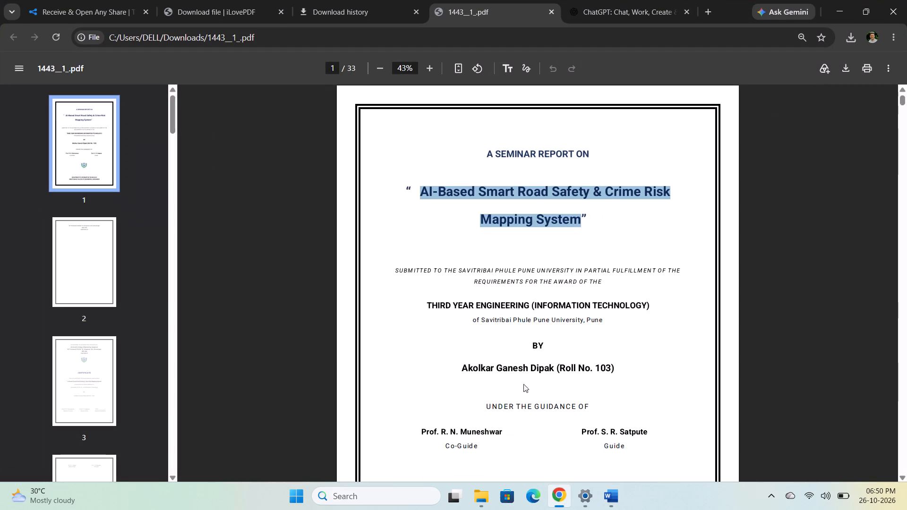
left_click(447, 219)
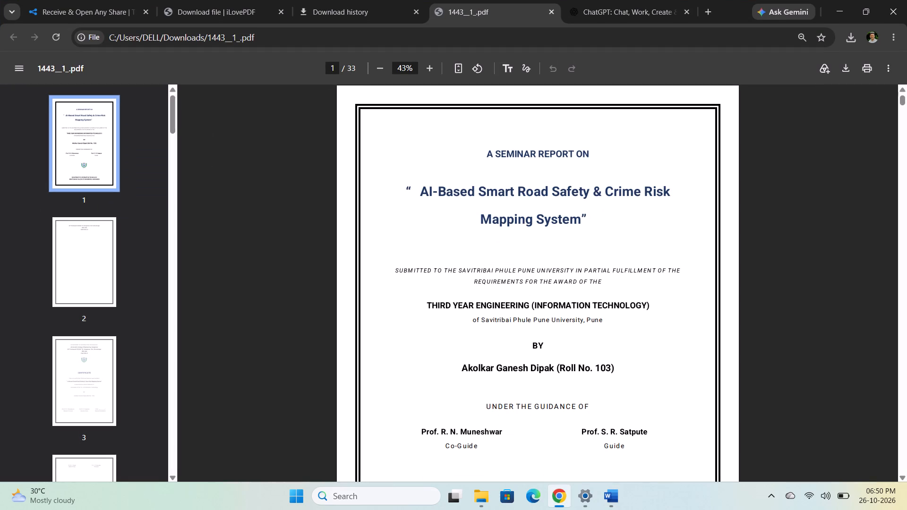
left_click_drag(419, 191, 579, 221)
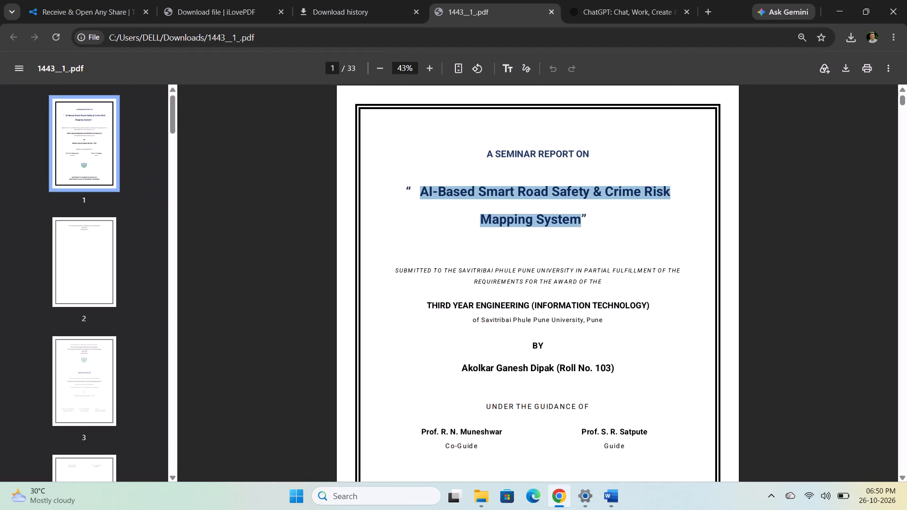
key("ctrl+v")
key("ctrl+c")
key("alt+Tab")
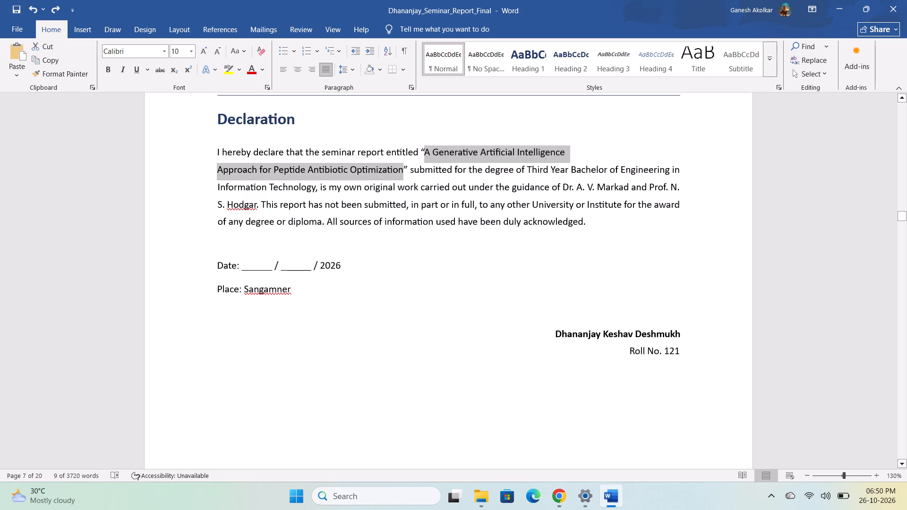
key("ctrl+v")
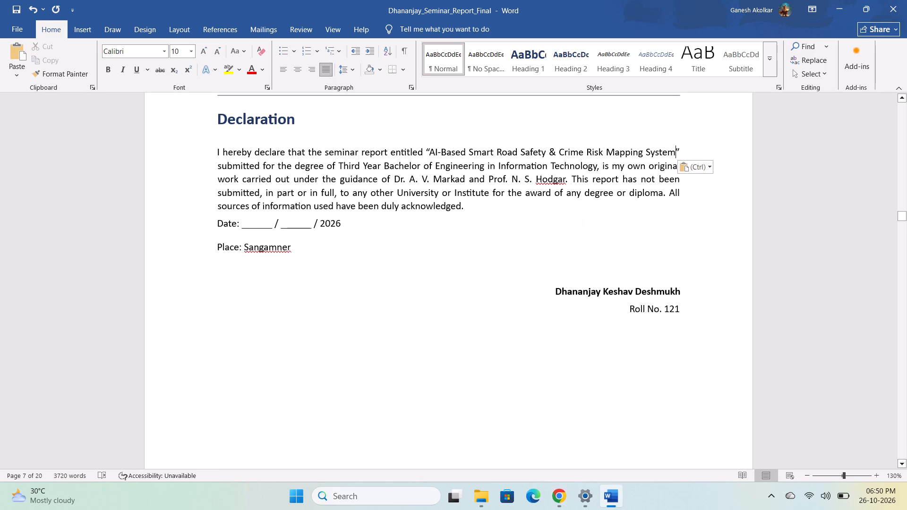
Make the quoted report title in the Declaration's first sentence bold, including its quotation marks.
left_click_drag(426, 149, 596, 137)
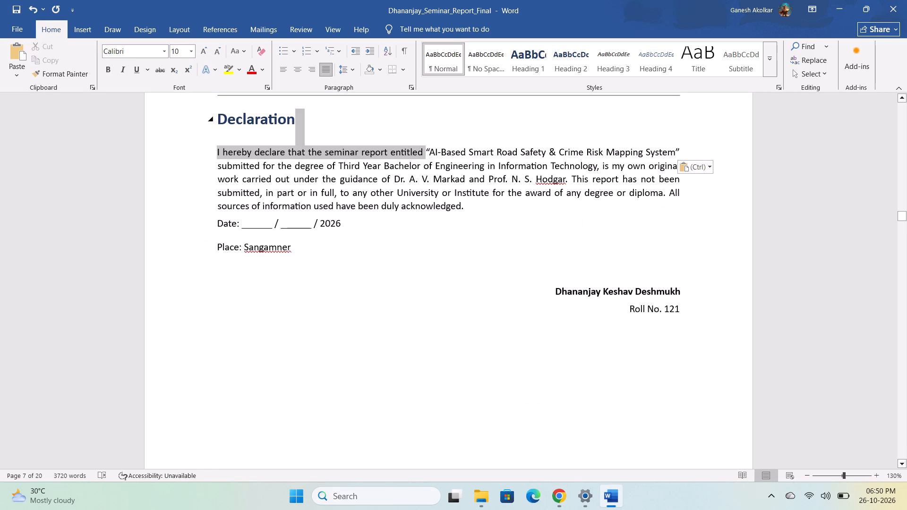
left_click_drag(596, 137, 679, 149)
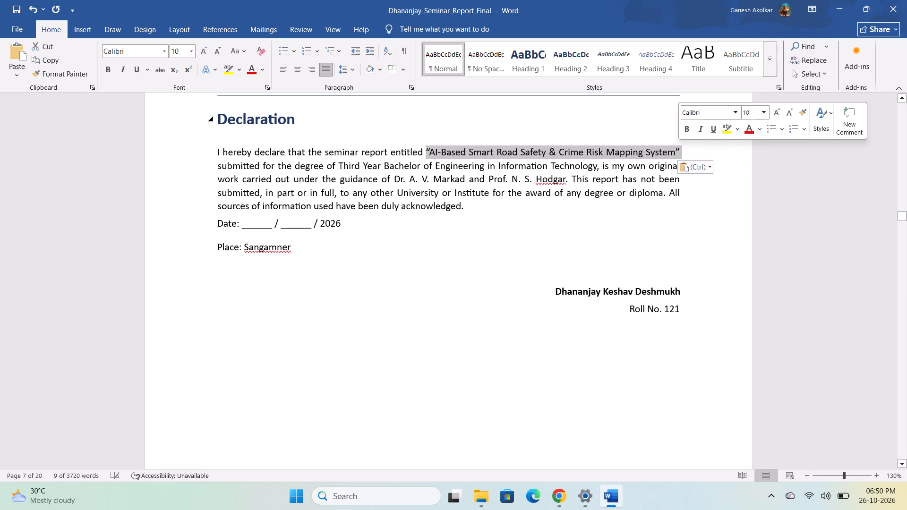
left_click(681, 134)
left_click(531, 267)
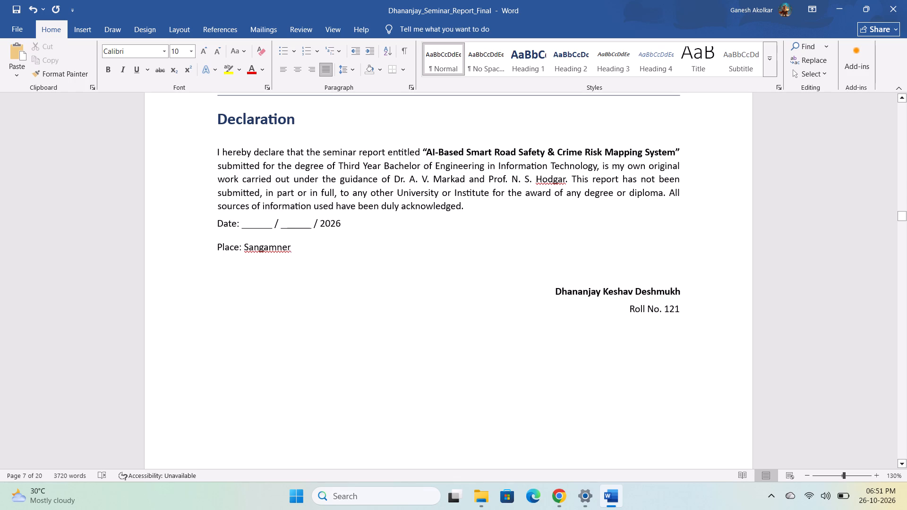
Delete the first guide's title and name after "under the guidance of" in the Declaration paragraph.
left_click(464, 179)
key("BackSpace")
key("BackSpace")
key("BackSpace")
key("BackSpace")
key("BackSpace")
key("BackSpace")
key("BackSpace")
key("BackSpace")
key("BackSpace")
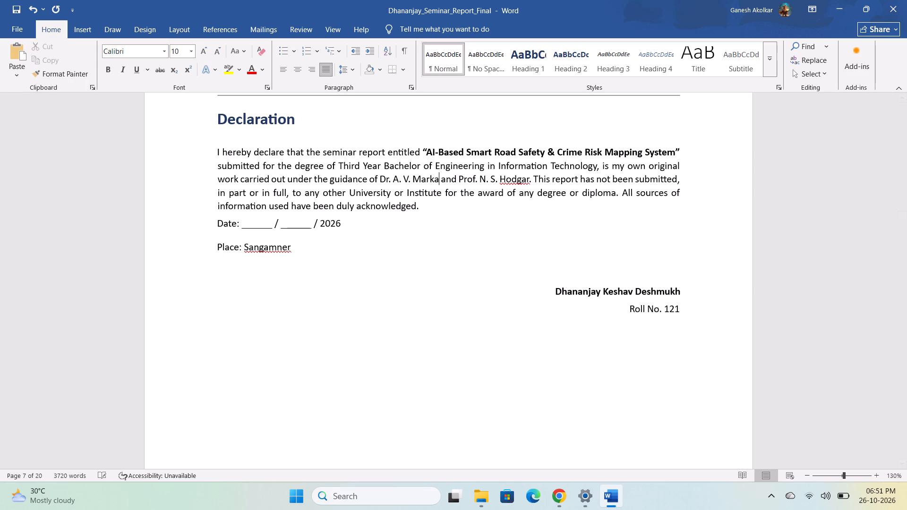
key("BackSpace")
key("BackSpace")
key("BackSpace")
key("BackSpace")
key("BackSpace")
key("BackSpace")
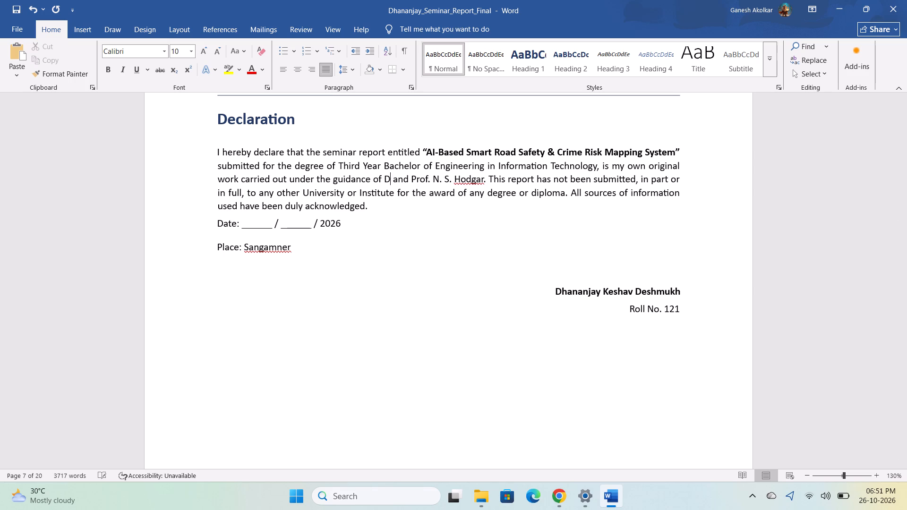
key("BackSpace")
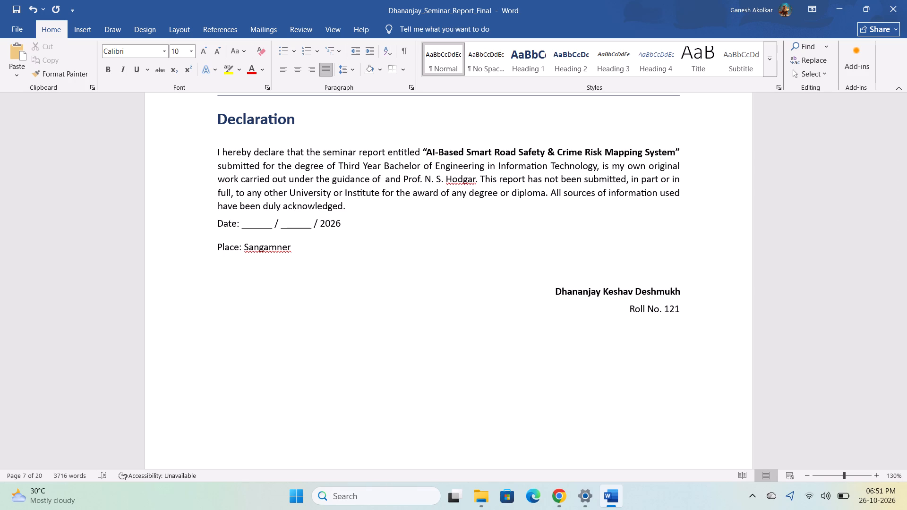
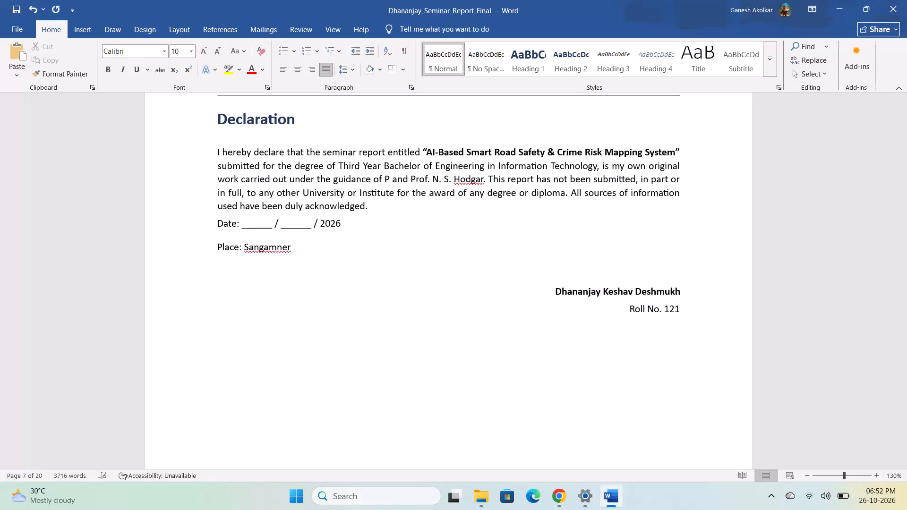
Enter the guide's title and name from the reference PDF cover after "under the guidance of" in the Declaration paragraph.
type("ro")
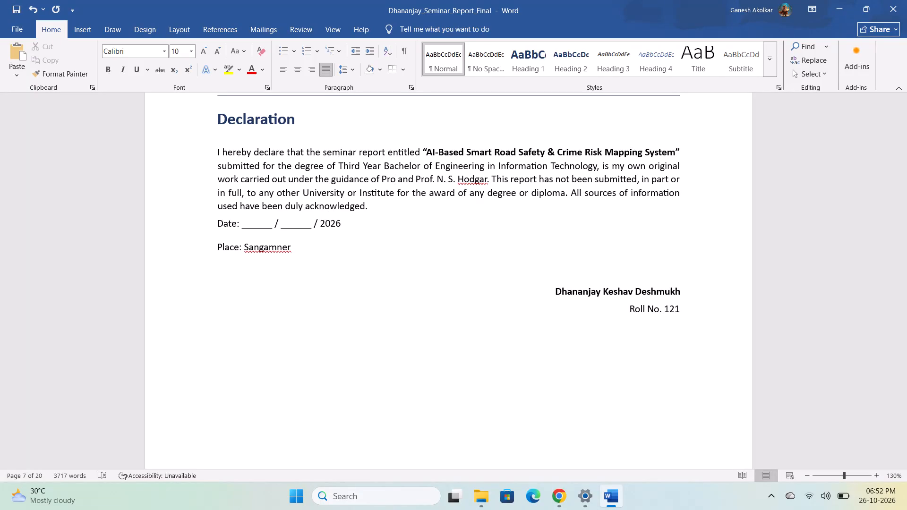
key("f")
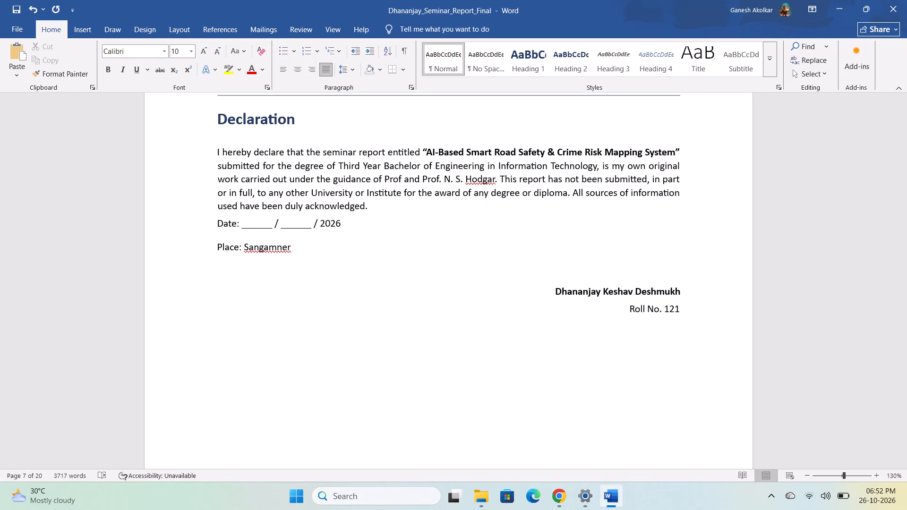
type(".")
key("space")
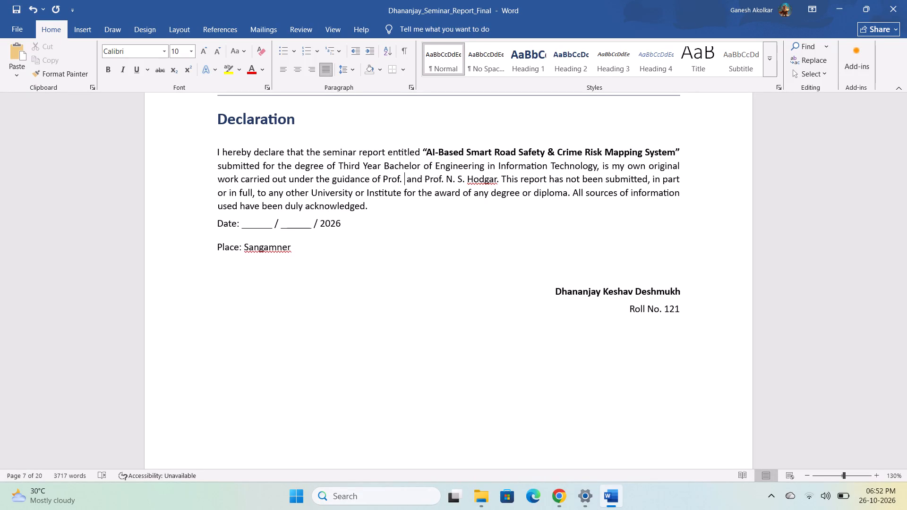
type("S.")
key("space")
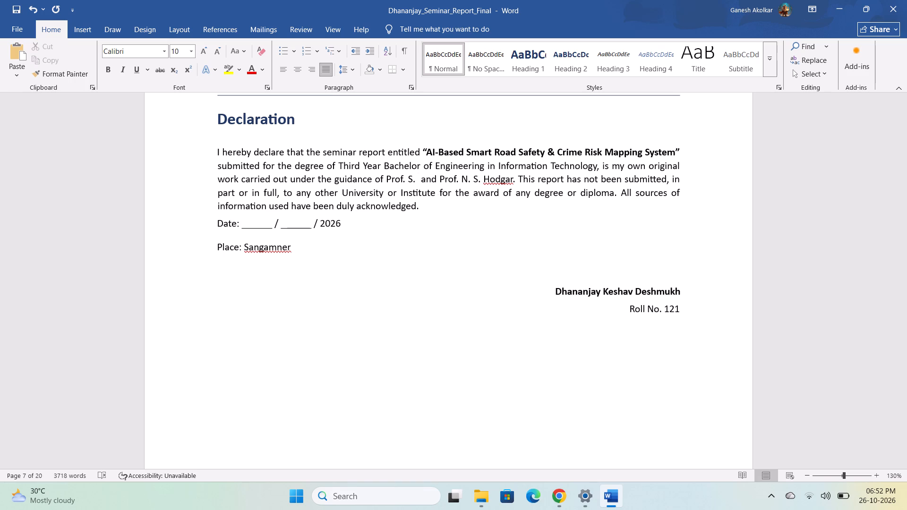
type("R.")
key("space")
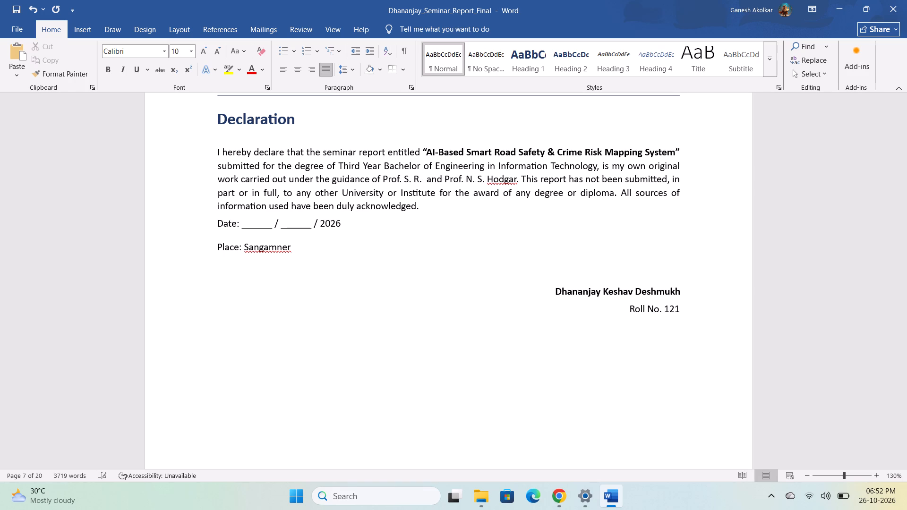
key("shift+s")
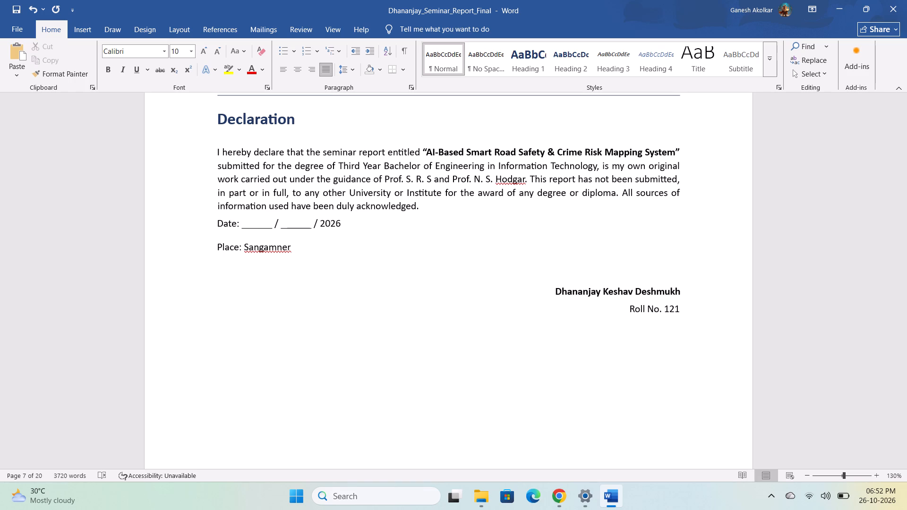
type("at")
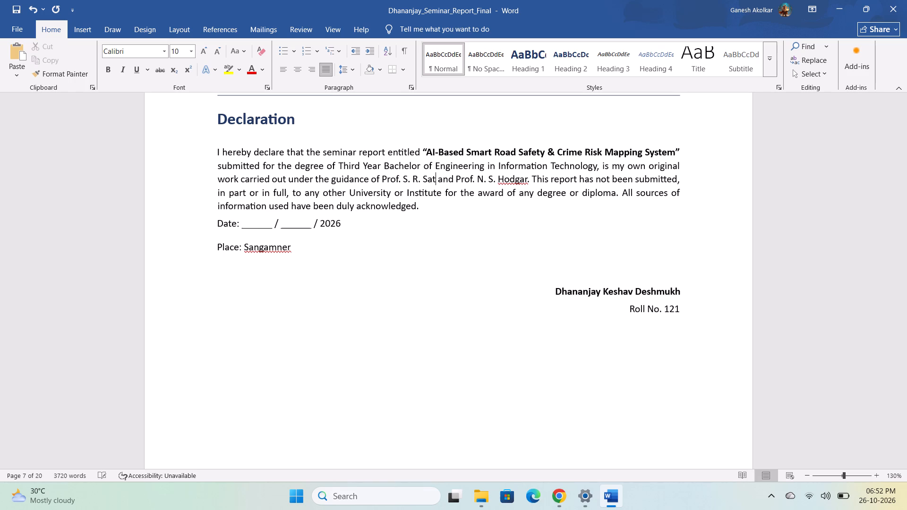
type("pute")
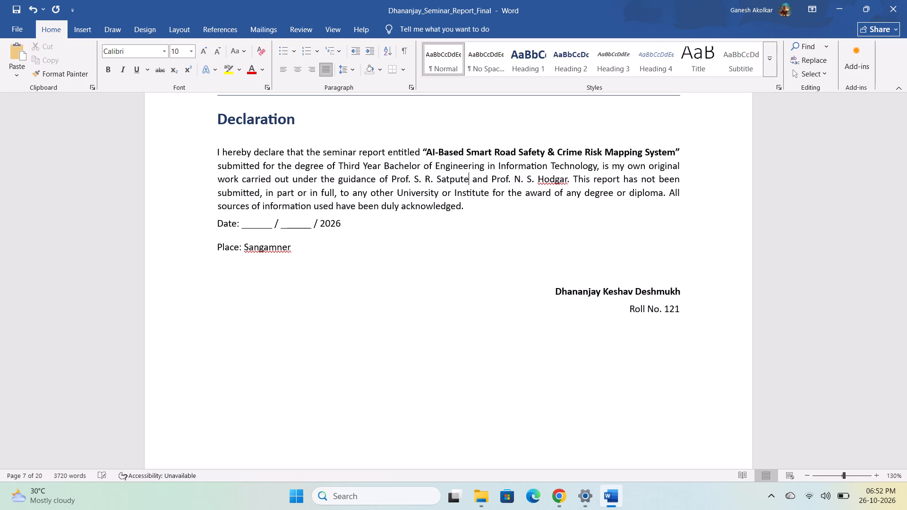
Replace the second guide's initials and surname after "and Prof." in the Declaration with those of the co-guide on the reference cover.
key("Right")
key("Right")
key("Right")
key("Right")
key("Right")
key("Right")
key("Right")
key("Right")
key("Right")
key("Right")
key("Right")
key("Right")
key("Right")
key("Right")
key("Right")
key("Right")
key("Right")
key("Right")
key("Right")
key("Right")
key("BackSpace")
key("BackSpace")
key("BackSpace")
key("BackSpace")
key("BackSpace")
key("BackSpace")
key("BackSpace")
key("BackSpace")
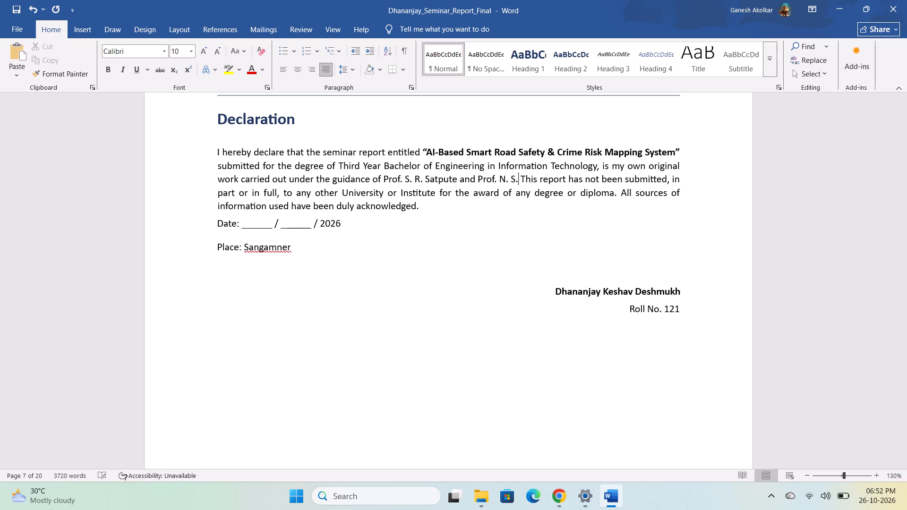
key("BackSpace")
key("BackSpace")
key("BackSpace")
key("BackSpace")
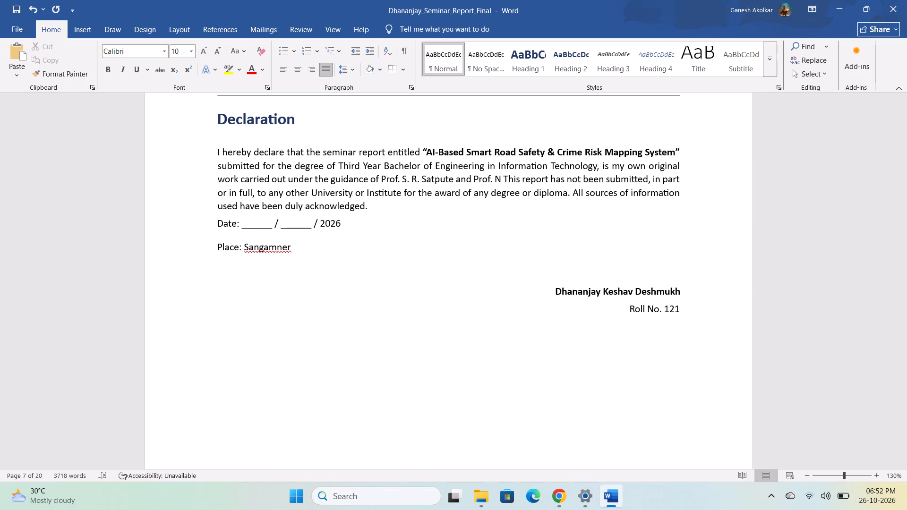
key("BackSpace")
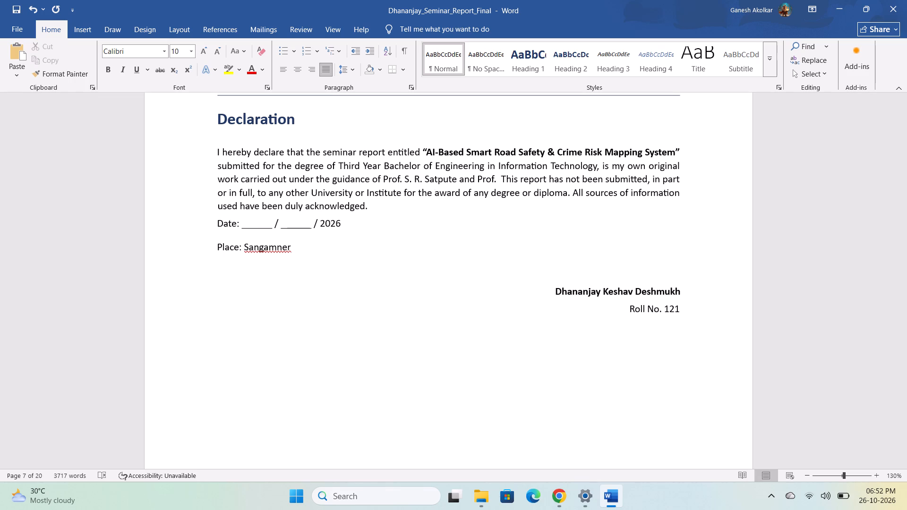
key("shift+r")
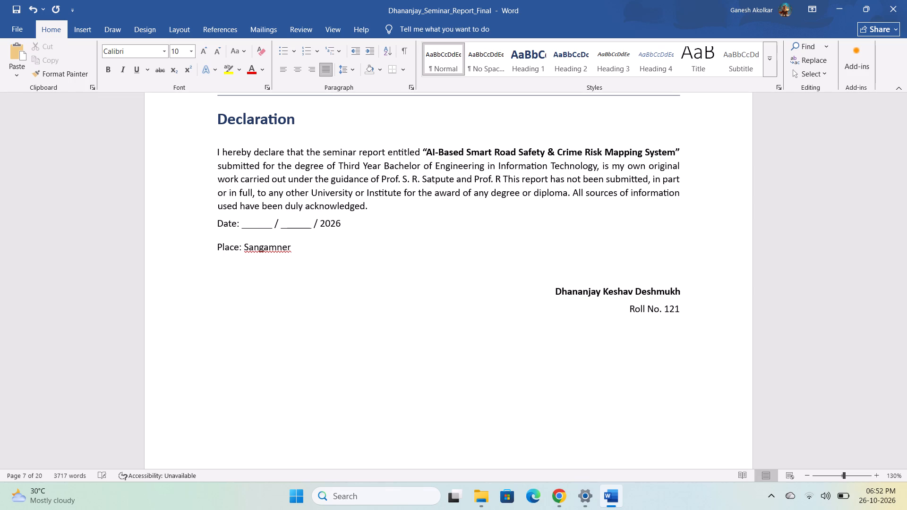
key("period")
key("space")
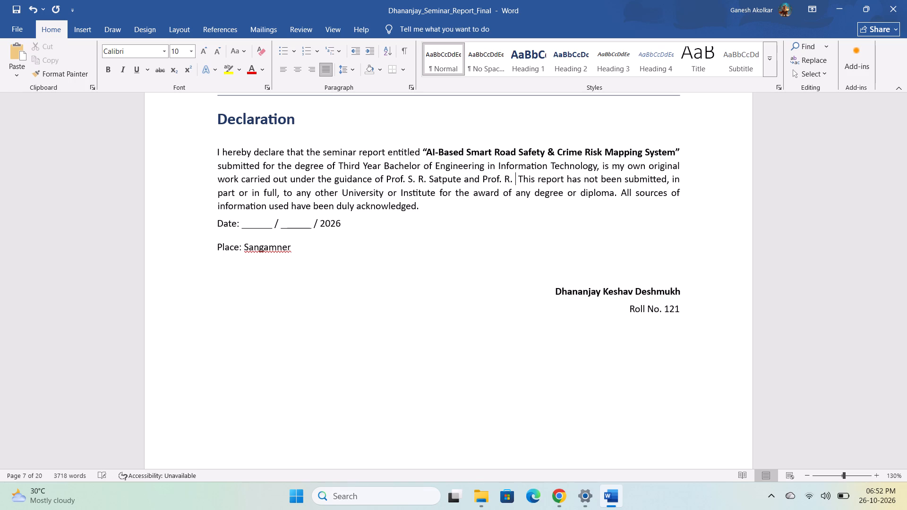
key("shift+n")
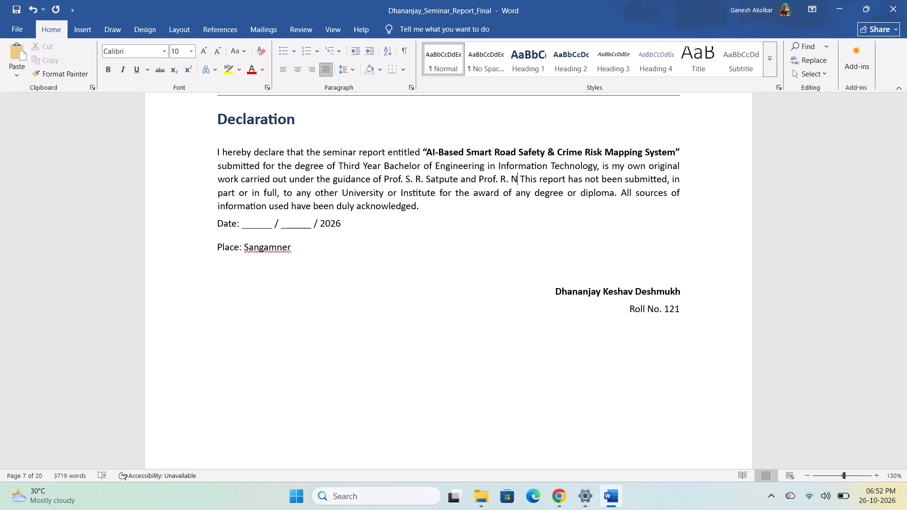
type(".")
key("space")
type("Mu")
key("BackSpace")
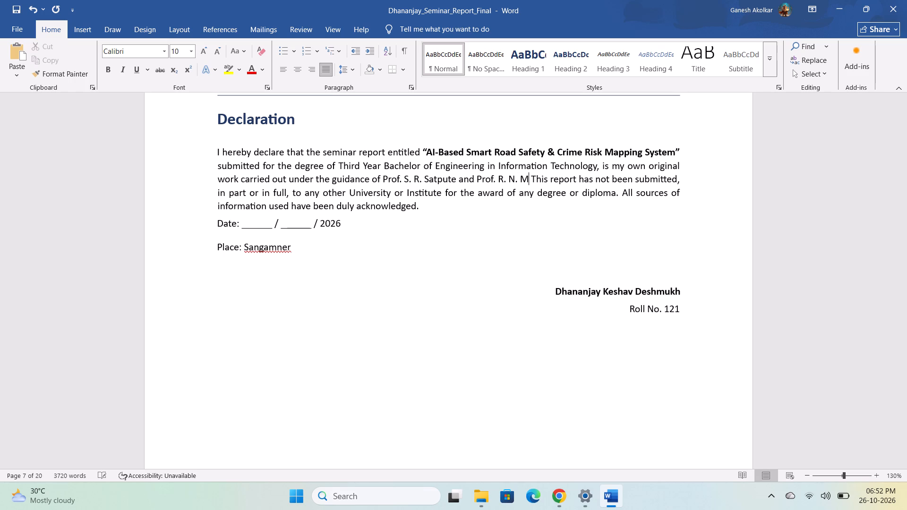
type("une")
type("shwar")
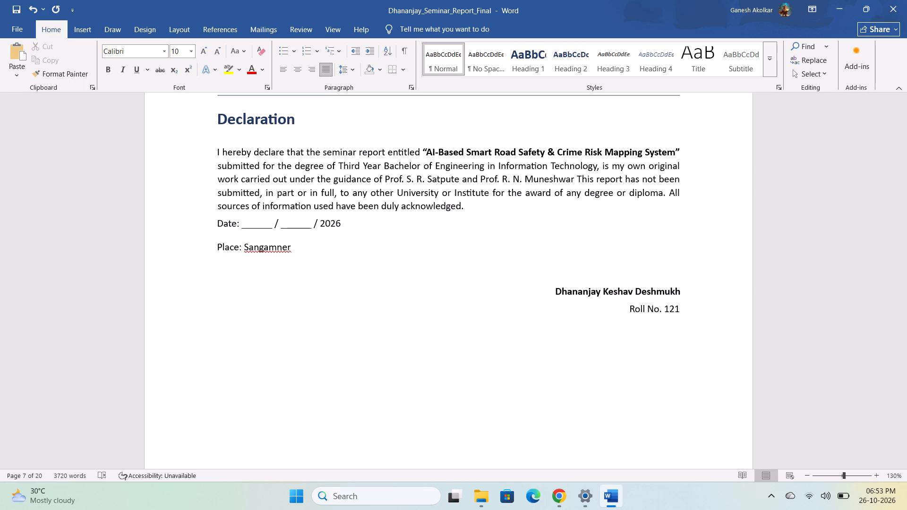
Replace the bold student name in the Declaration's signature block with the student name from the reference cover, surname first.
left_click(686, 293)
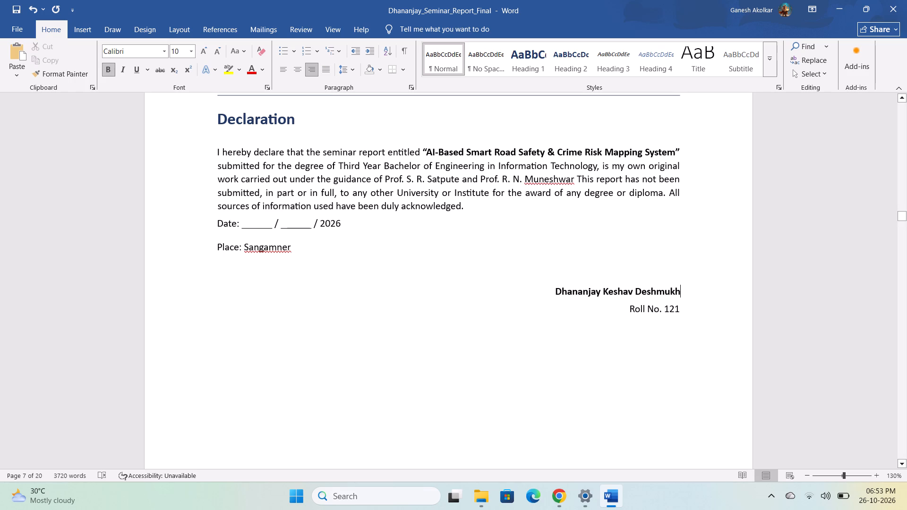
key("BackSpace")
key("BackSpace")
key("BackSpace")
key("BackSpace")
key("BackSpace")
key("BackSpace")
key("BackSpace")
key("BackSpace")
key("BackSpace")
key("BackSpace")
key("BackSpace")
key("BackSpace")
key("BackSpace")
key("BackSpace")
key("BackSpace")
key("BackSpace")
key("BackSpace")
key("BackSpace")
key("BackSpace")
key("BackSpace")
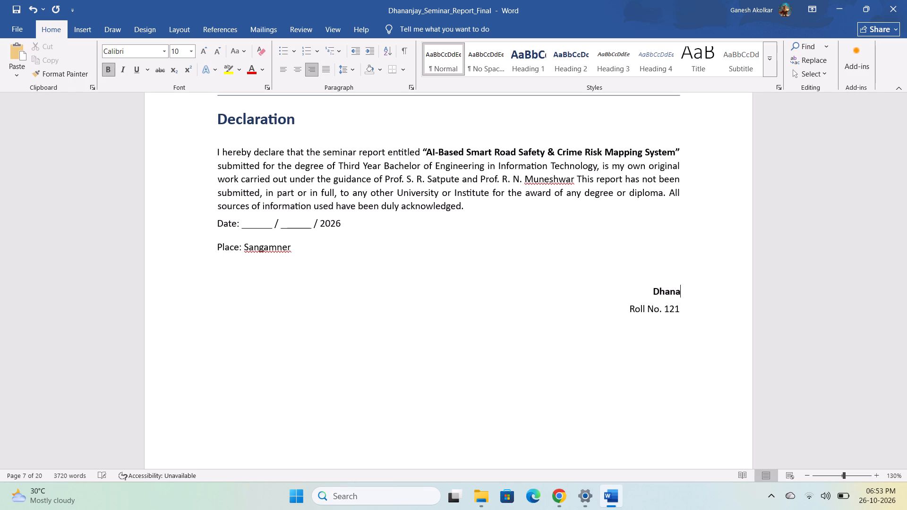
key("BackSpace")
key("BackSpace")
key("BackSpace")
key("BackSpace")
key("BackSpace")
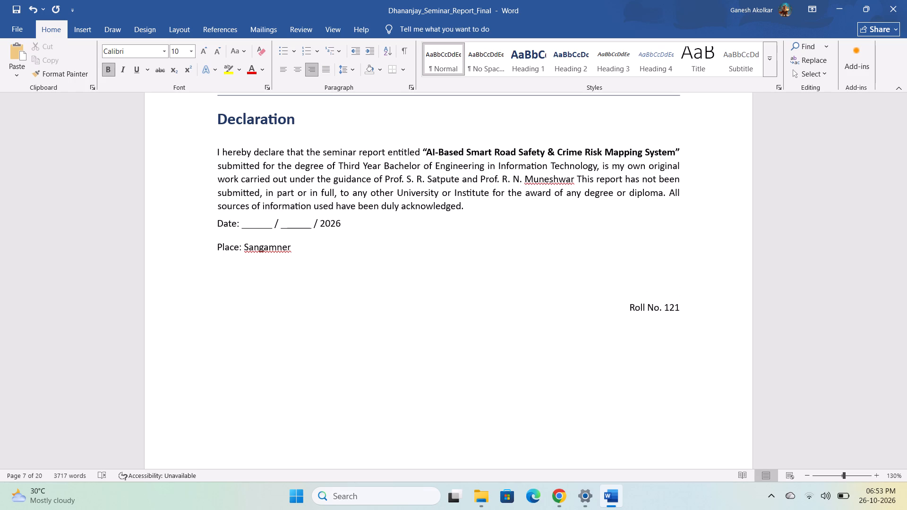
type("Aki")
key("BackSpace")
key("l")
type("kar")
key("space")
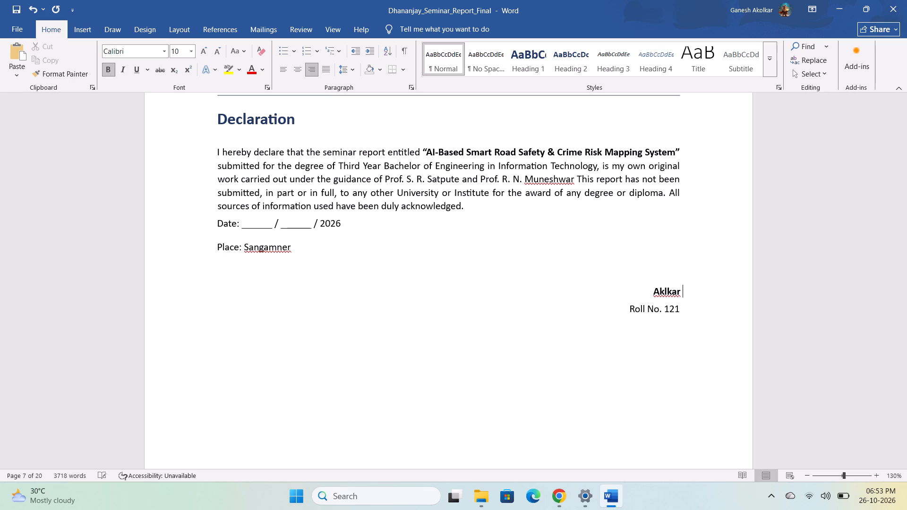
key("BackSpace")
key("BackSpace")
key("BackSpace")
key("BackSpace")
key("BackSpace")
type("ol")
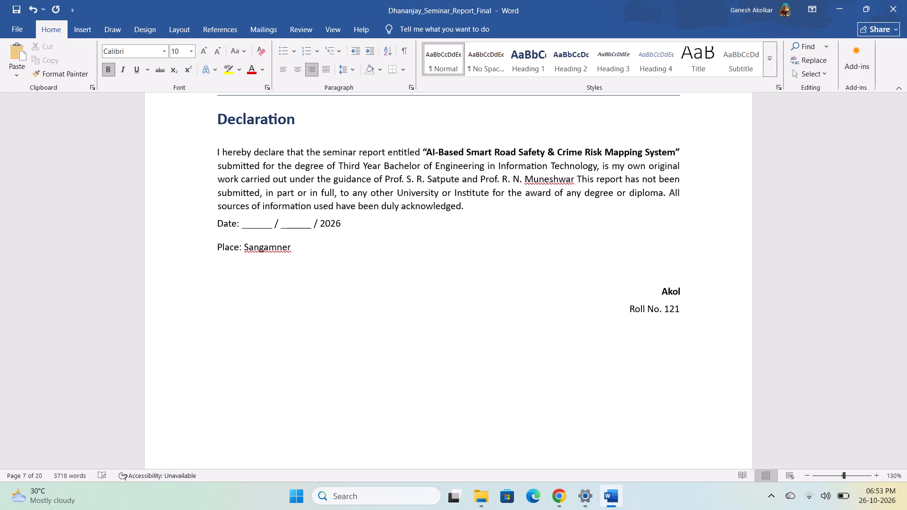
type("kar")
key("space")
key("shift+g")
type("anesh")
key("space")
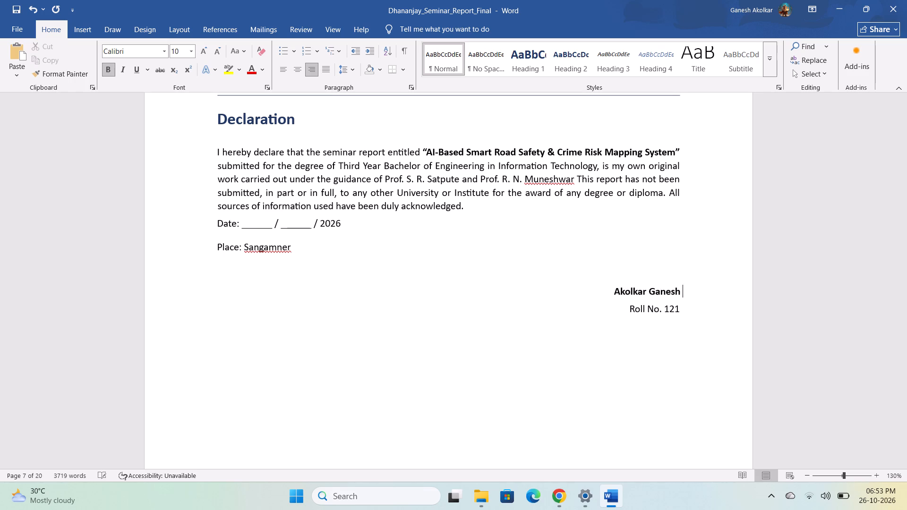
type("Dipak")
Change the roll number beneath the Declaration's signature name to the student's roll number on the reference cover.
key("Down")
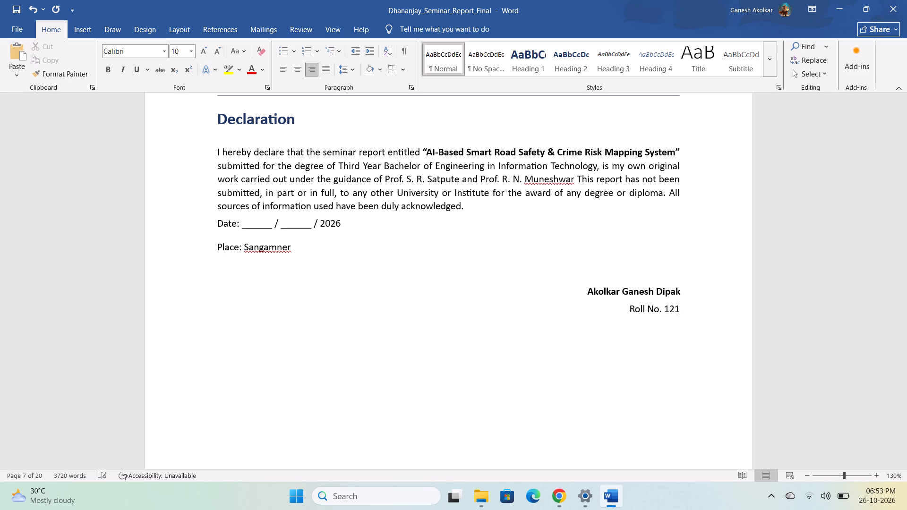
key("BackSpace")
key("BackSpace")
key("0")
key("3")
Examine the Acknowledgment page, including its guide and faculty names and the closing signature name.
scroll(686, 293, "down", 1)
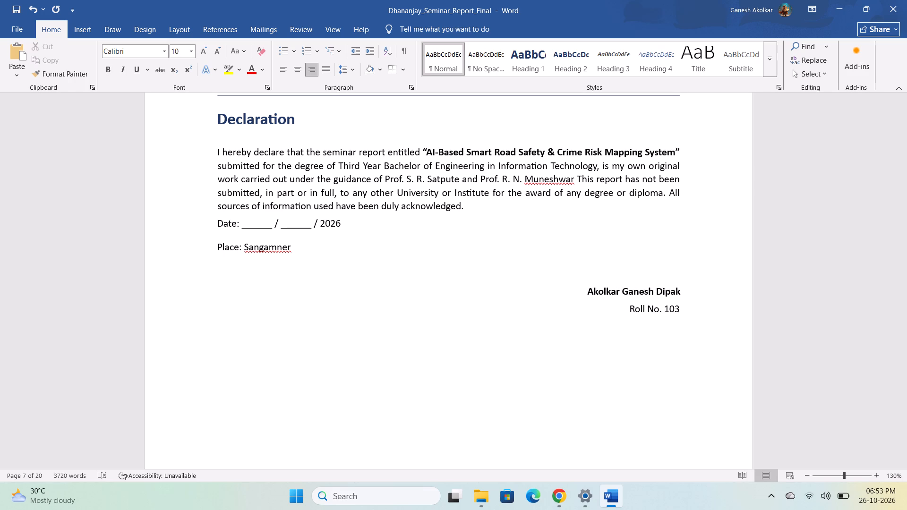
scroll(686, 293, "down", 2)
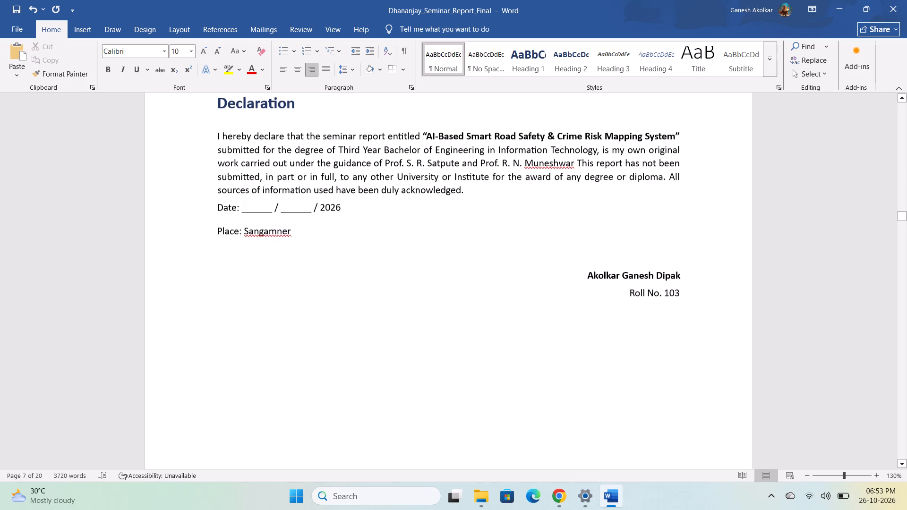
scroll(686, 293, "down", 3)
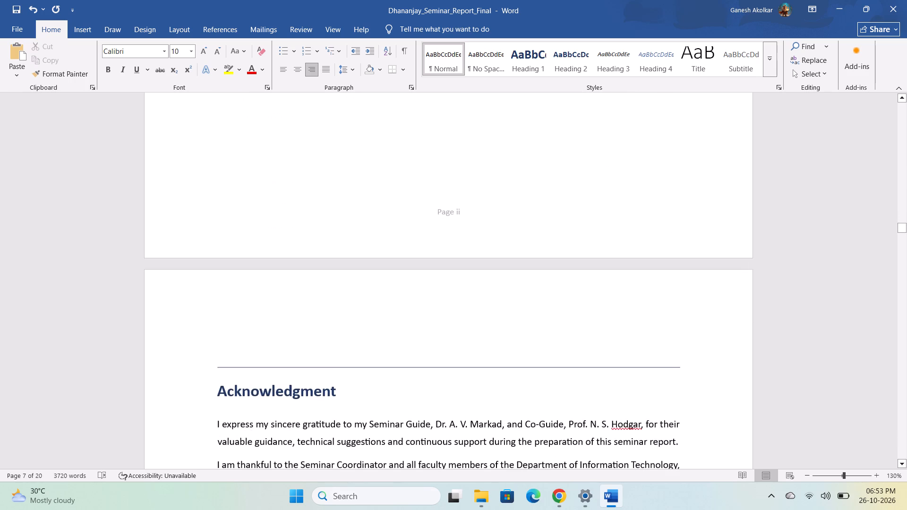
scroll(686, 293, "down", 2)
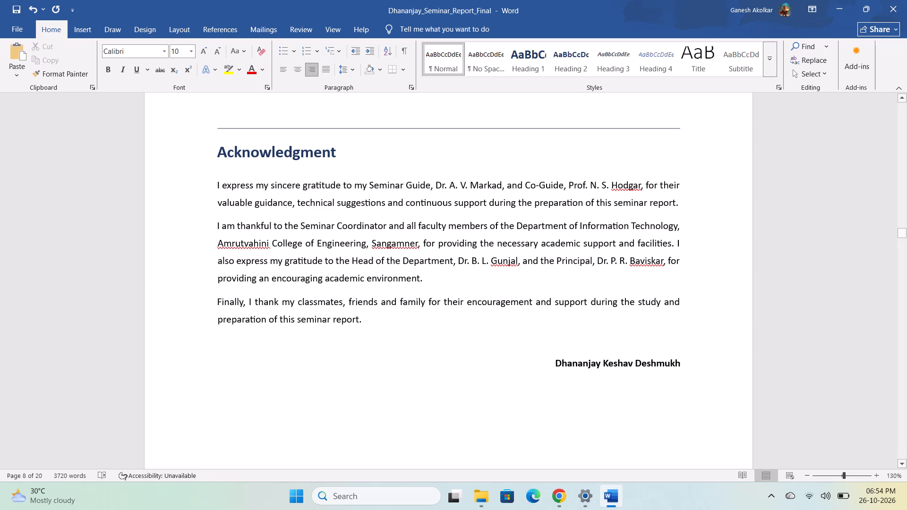
left_click(566, 493)
scroll(505, 350, "down", 1)
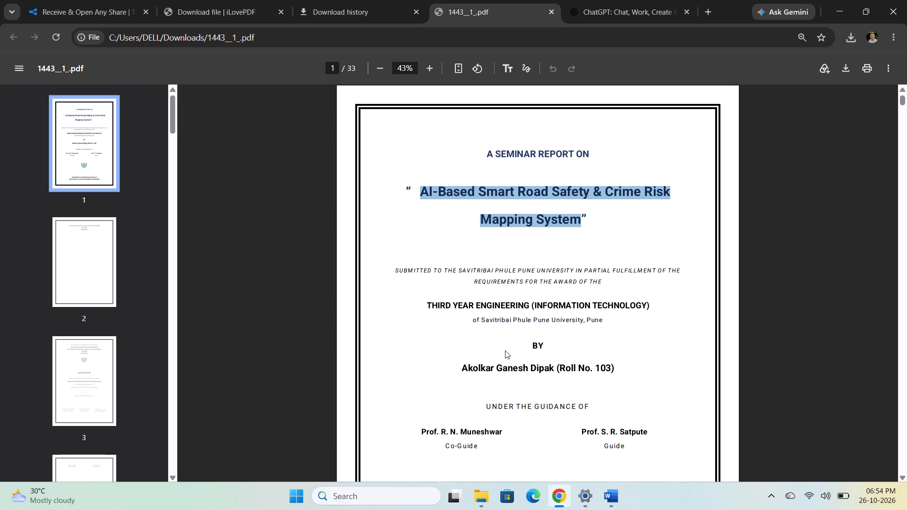
scroll(505, 350, "down", 5)
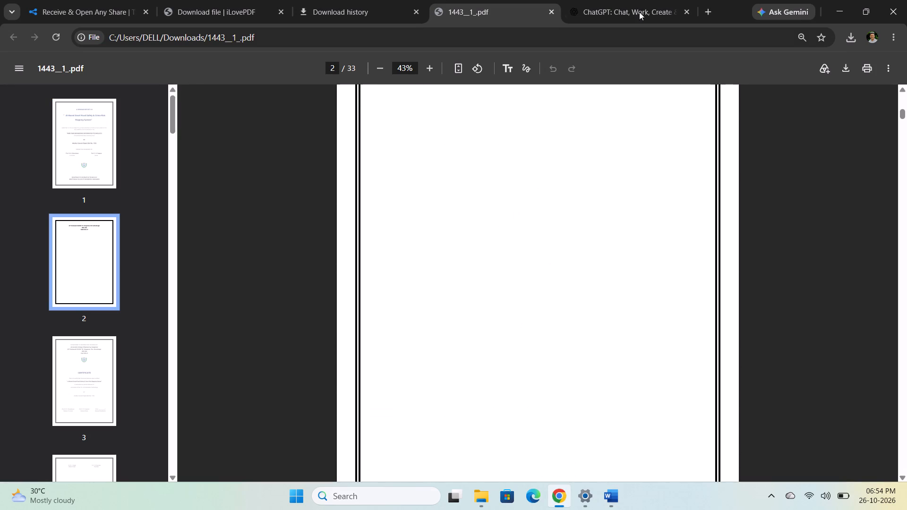
scroll(527, 238, "down", 4)
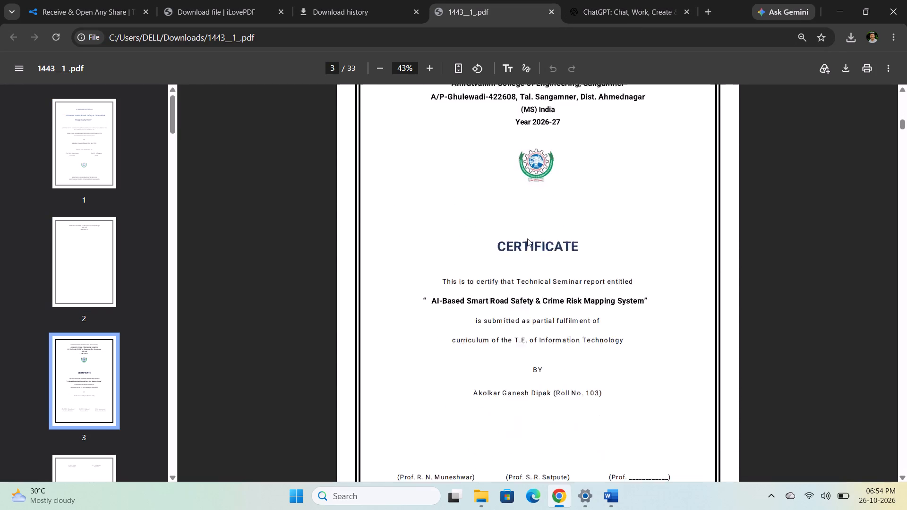
scroll(527, 238, "down", 8)
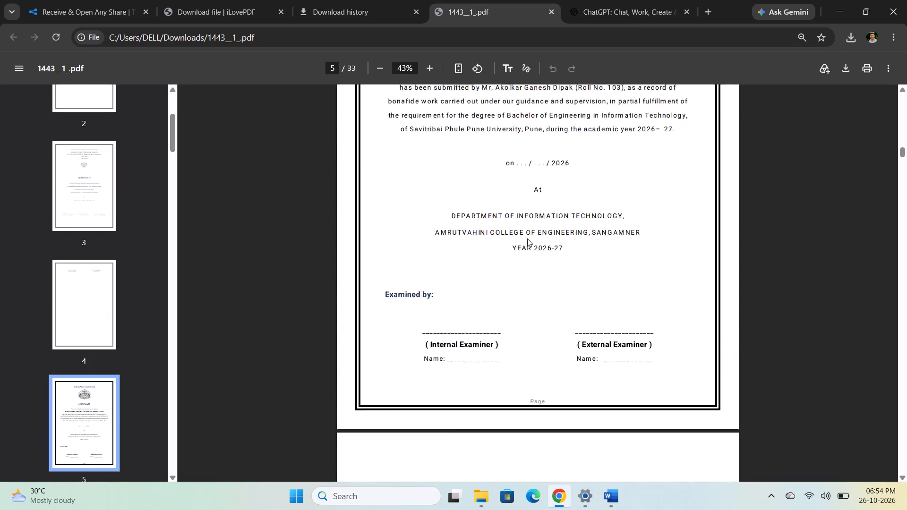
scroll(527, 238, "down", 5)
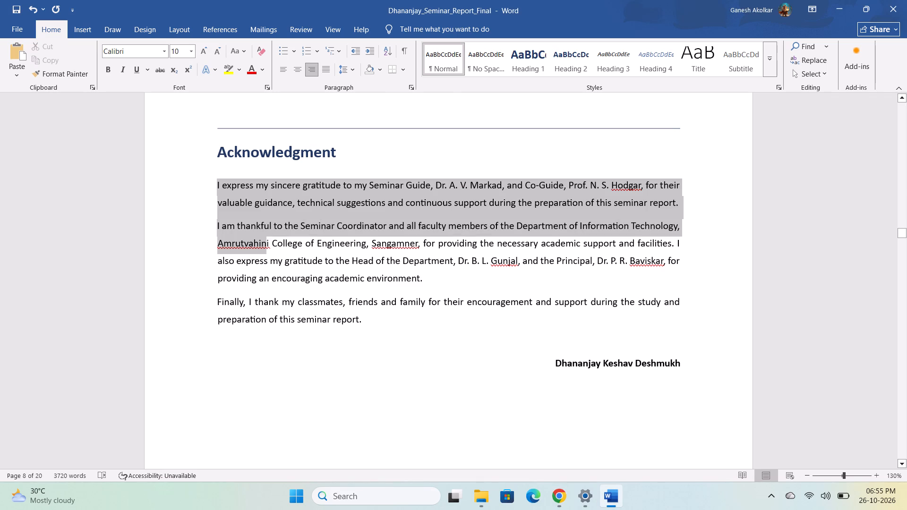
left_click_drag(305, 270, 363, 324)
key("ctrl+v")
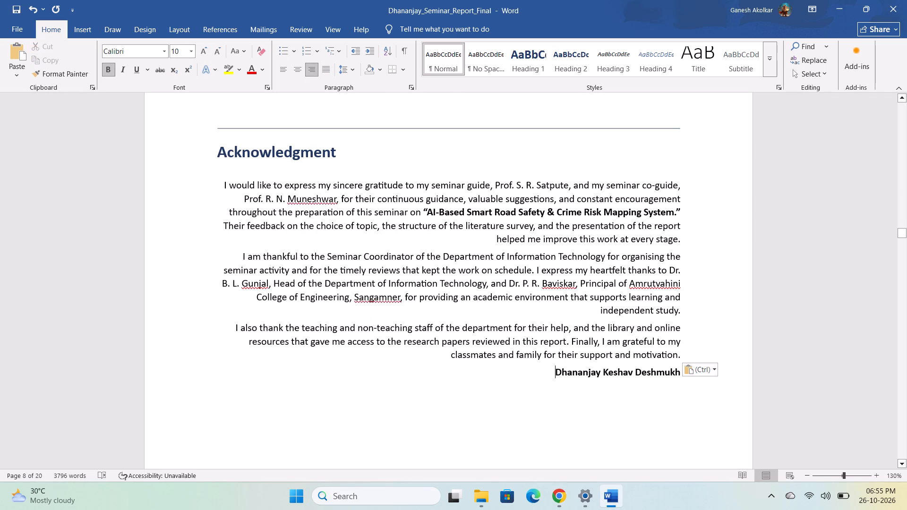
Left-align the three new Acknowledgment body paragraphs, leaving out the signature name.
left_click_drag(224, 188, 696, 350)
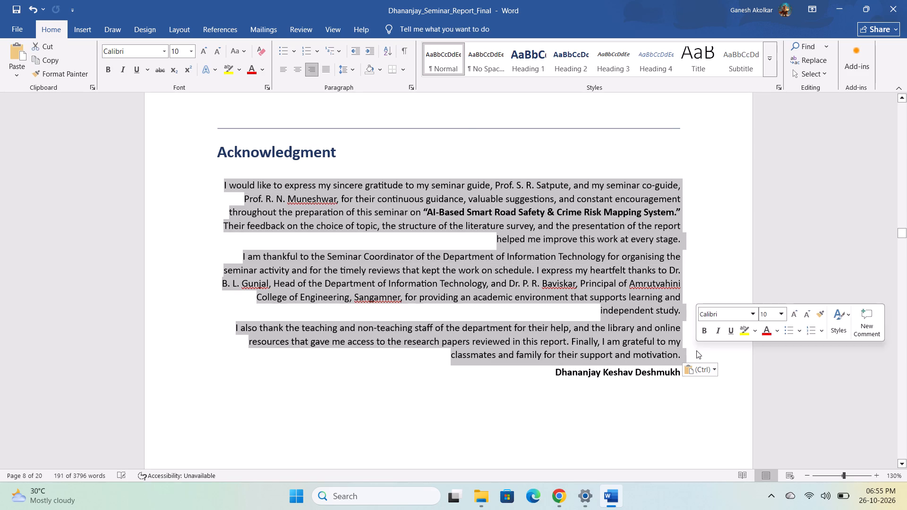
left_click(283, 68)
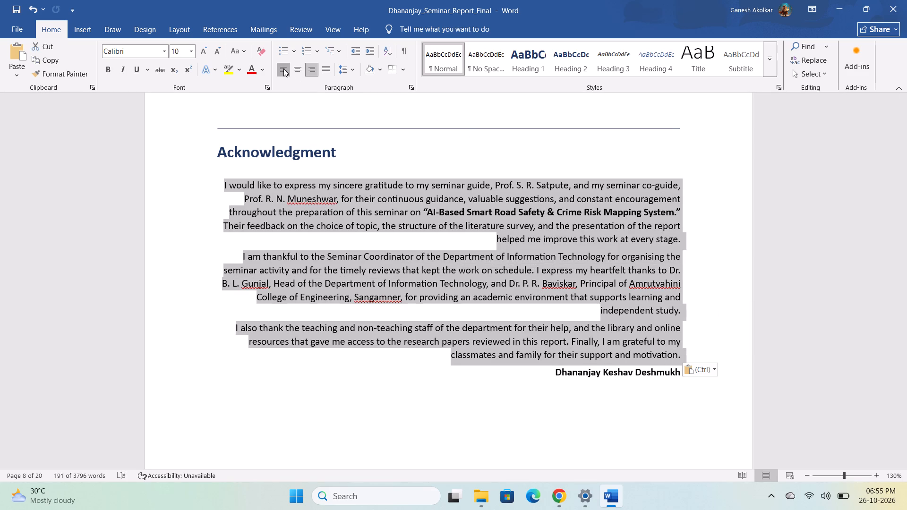
left_click(348, 234)
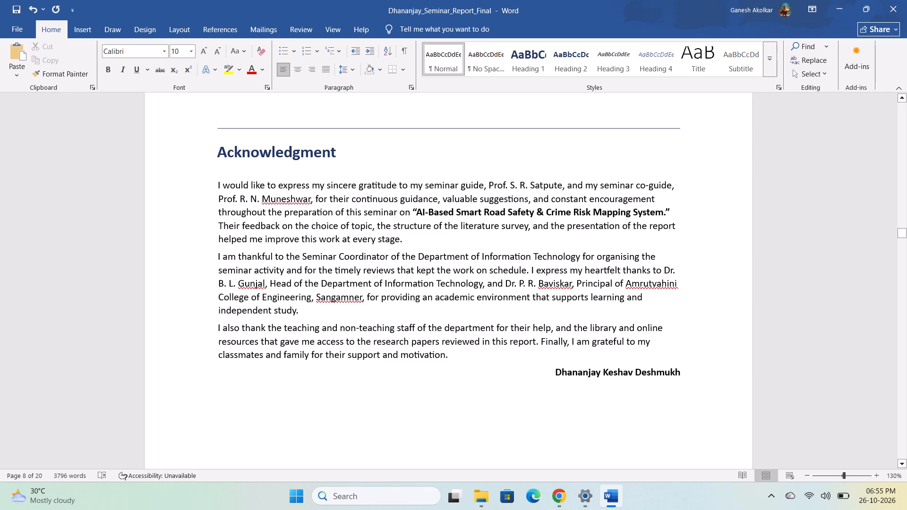
Insert two blank lines between the last Acknowledgment paragraph and the bold signature name.
left_click(689, 372)
left_click_drag(689, 372, 710, 368)
left_click(685, 352)
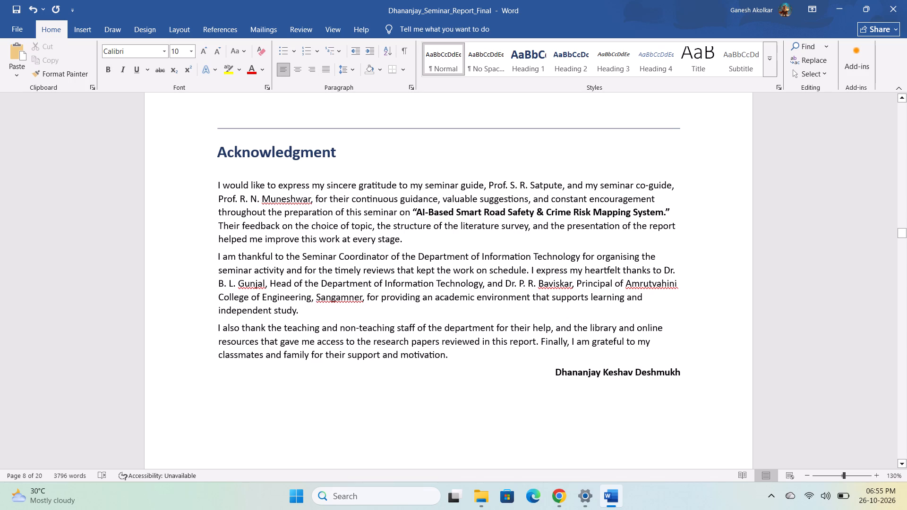
left_click(689, 365)
key("Return")
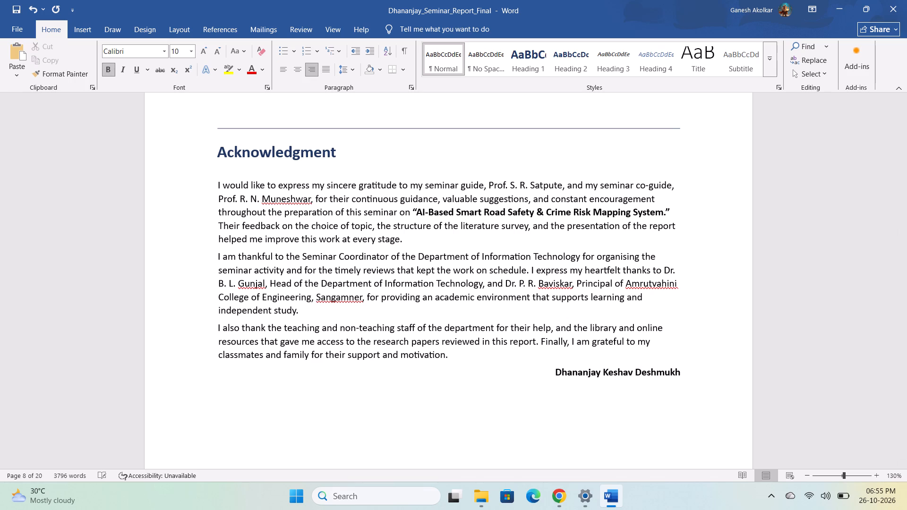
key("Up")
key("Left")
key("Left")
key("Left")
key("Left")
key("Left")
key("Left")
key("Left")
key("Left")
key("Left")
key("Left")
key("Left")
key("Left")
key("Left")
key("Left")
key("Left")
key("Left")
key("Left")
key("Left")
key("Left")
key("Left")
key("Left")
key("Left")
key("Return")
key("Return")
Replace the bold signature name under the Acknowledgment with the student name from the reference PDF, surname first.
key("Right")
key("Right")
key("Right")
key("Right")
key("Right")
key("Right")
key("Right")
key("Right")
key("Right")
key("Right")
key("Right")
key("Right")
key("Right")
key("Right")
key("Right")
key("Right")
key("Right")
key("Right")
key("Right")
key("Right")
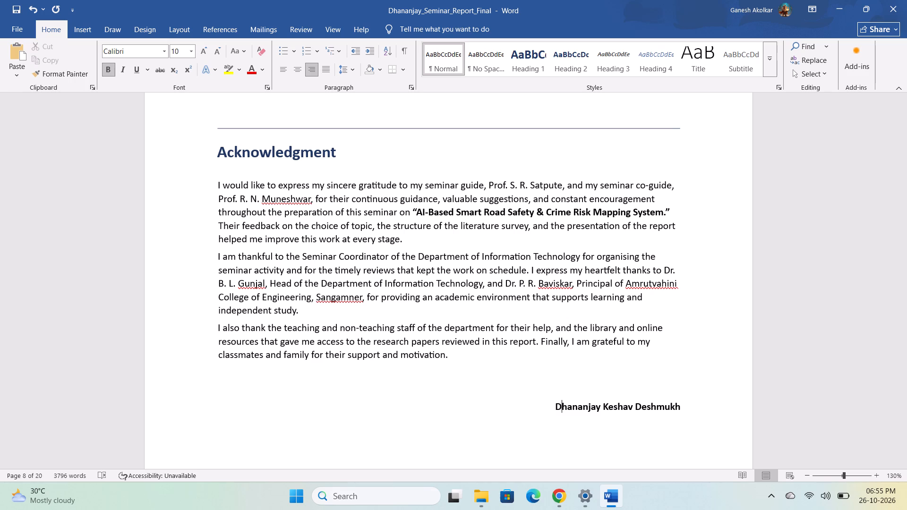
key("Right")
key("BackSpace")
key("BackSpace")
key("BackSpace")
key("BackSpace")
key("BackSpace")
key("BackSpace")
key("BackSpace")
key("BackSpace")
key("BackSpace")
key("BackSpace")
key("BackSpace")
key("BackSpace")
key("BackSpace")
key("BackSpace")
key("BackSpace")
key("BackSpace")
key("BackSpace")
key("BackSpace")
key("BackSpace")
key("BackSpace")
key("BackSpace")
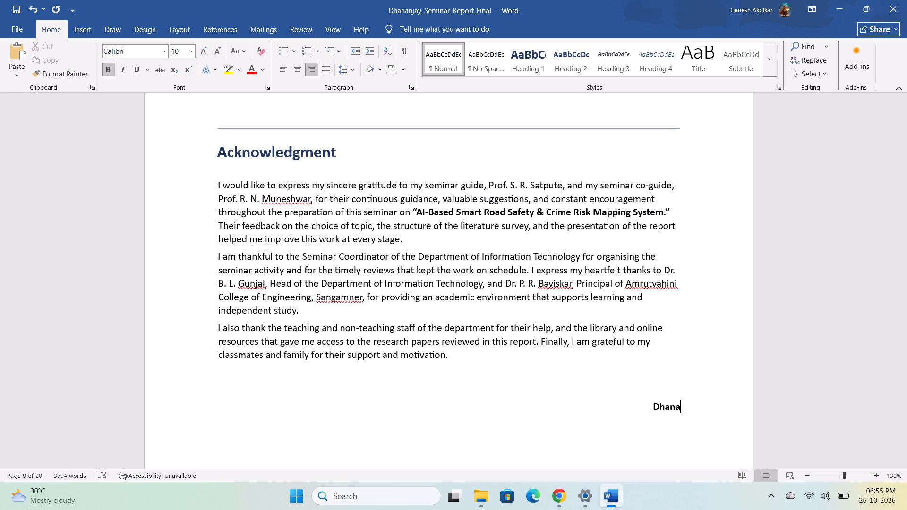
key("BackSpace")
key("BackSpace")
key("BackSpace")
key("BackSpace")
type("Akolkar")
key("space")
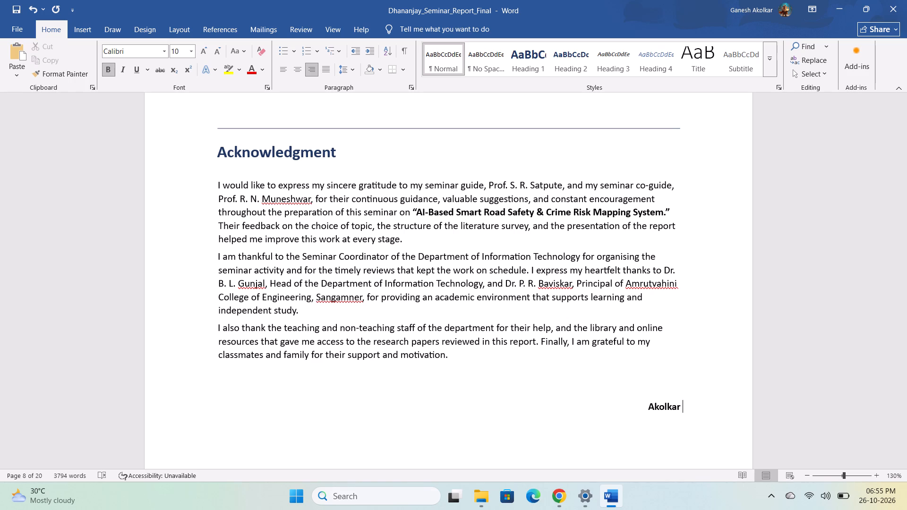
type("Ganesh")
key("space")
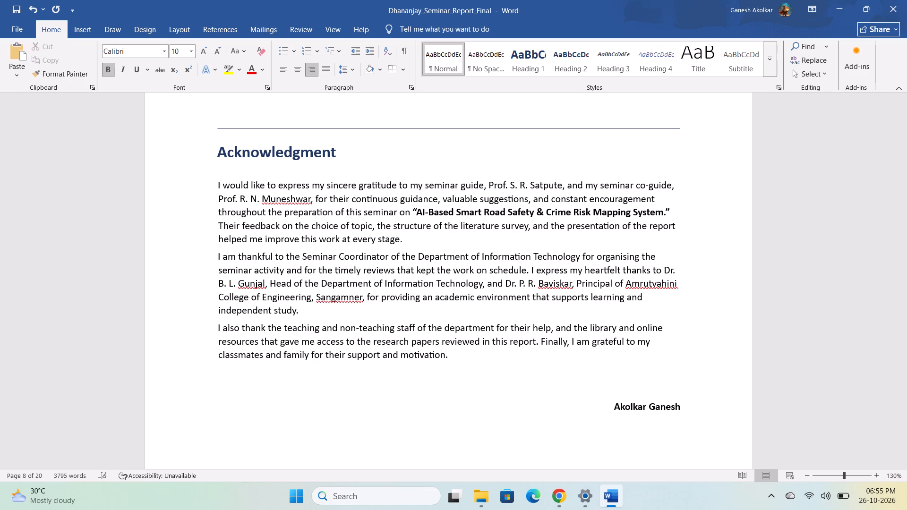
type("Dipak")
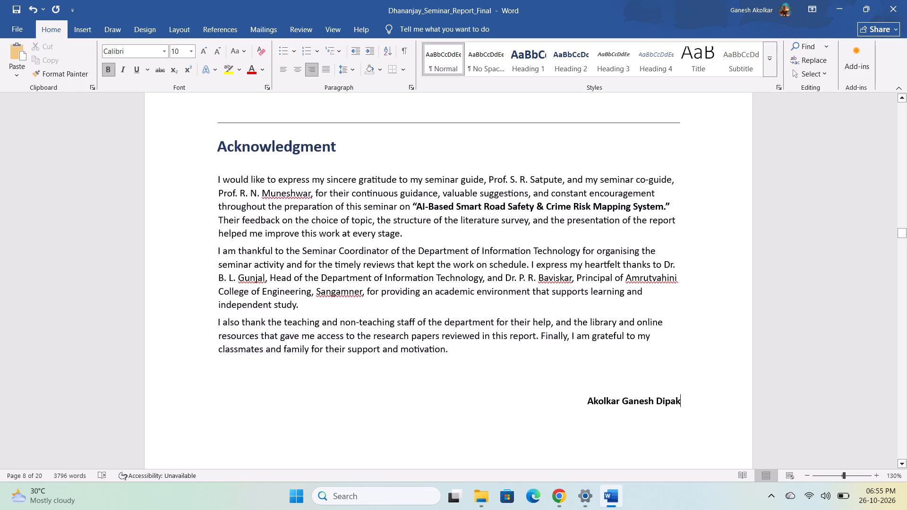
scroll(575, 375, "down", 1)
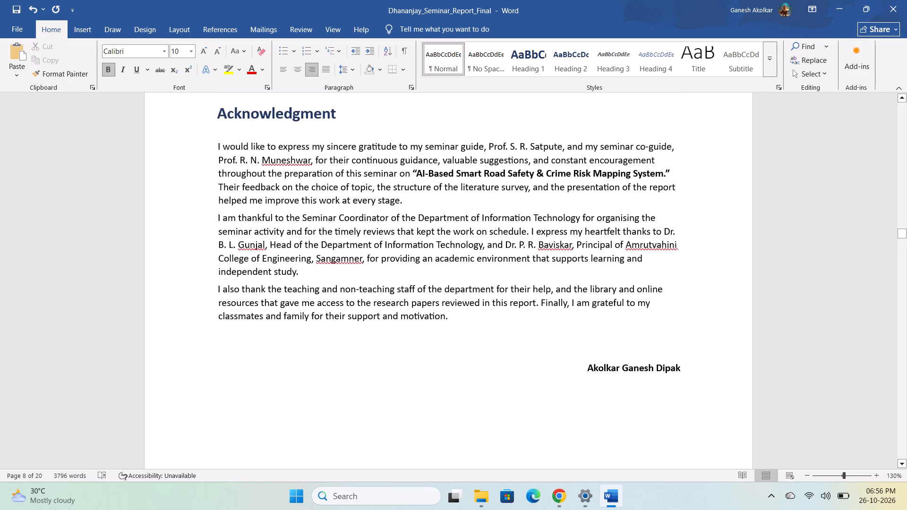
scroll(575, 375, "down", 1)
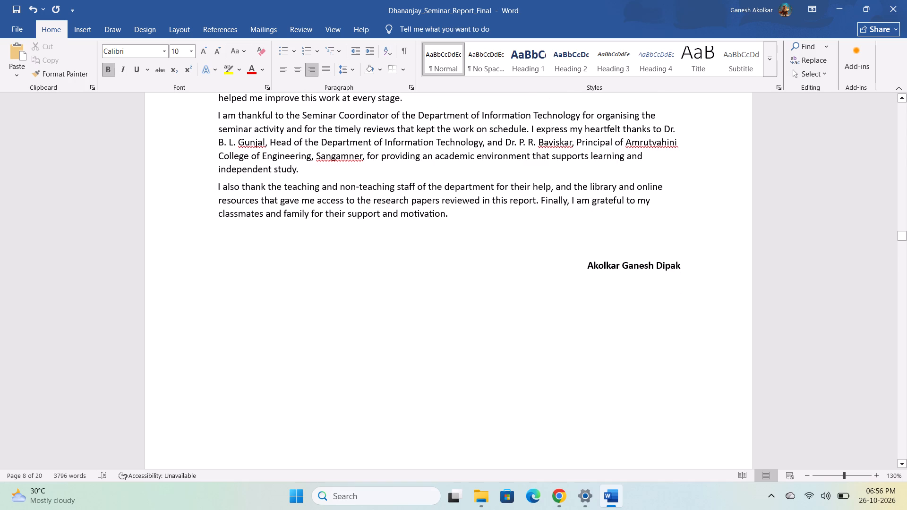
scroll(575, 375, "up", 2)
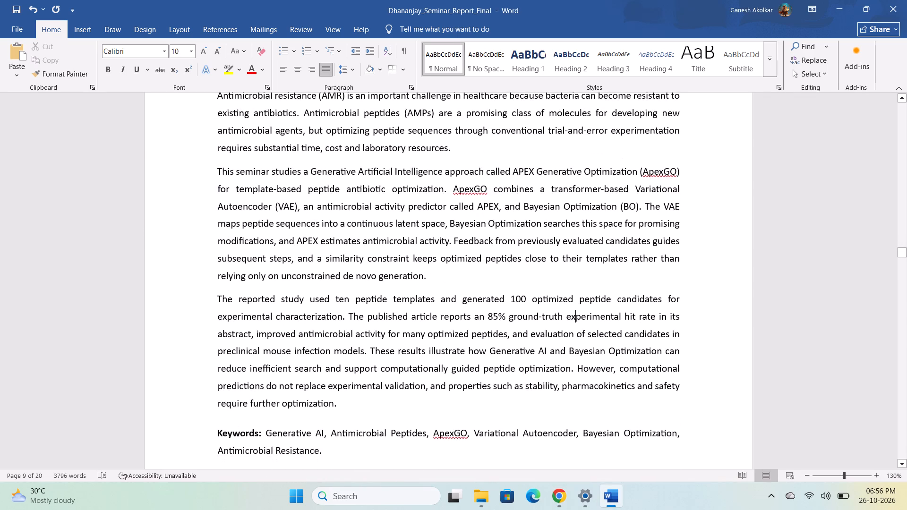
scroll(225, 167, "up", 2)
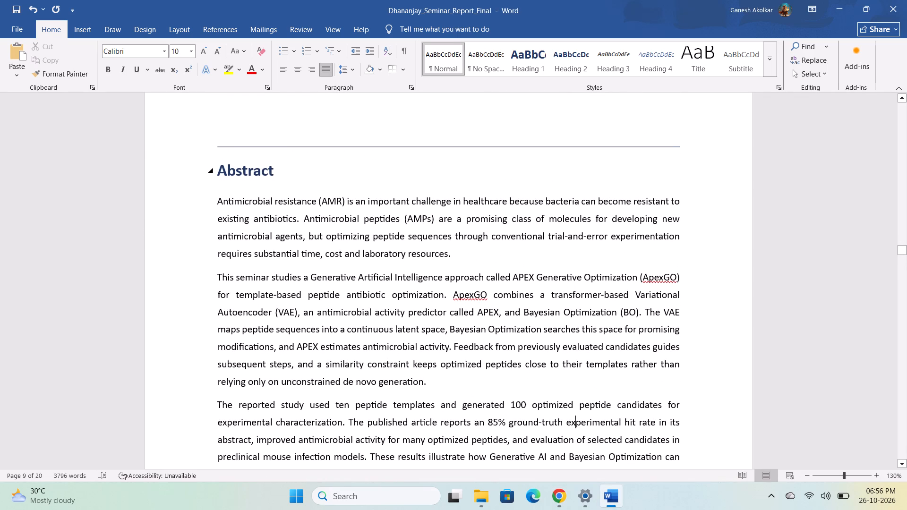
left_click_drag(214, 200, 272, 473)
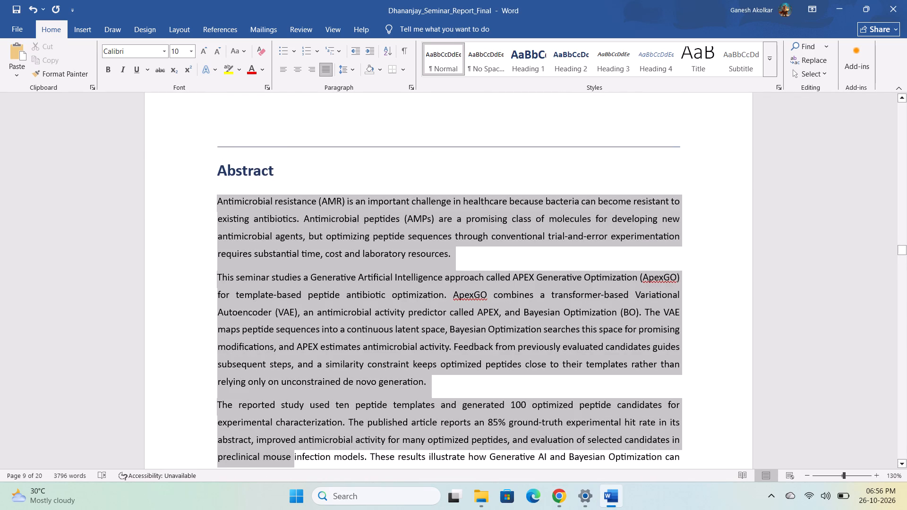
left_click_drag(272, 473, 330, 314)
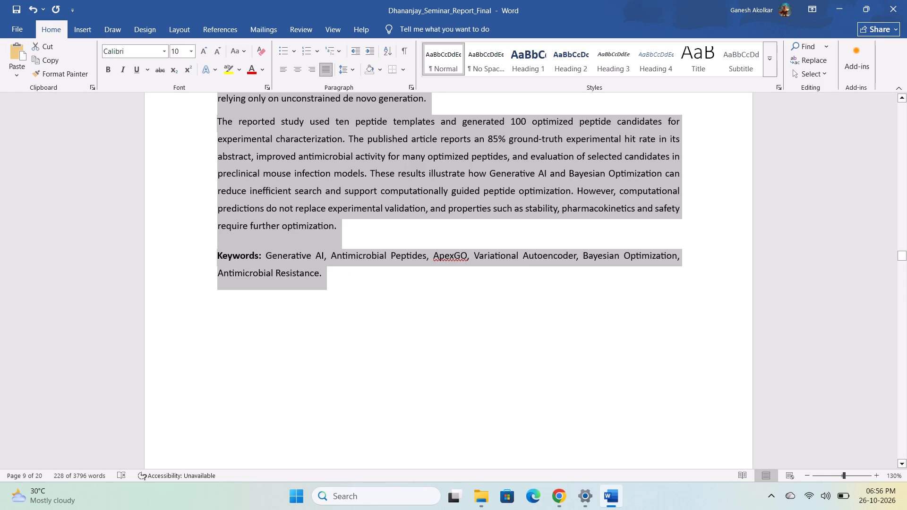
key("ctrl+v")
Format the new Abstract paragraphs and Keywords line as 12 pt Times New Roman.
scroll(330, 314, "up", 1)
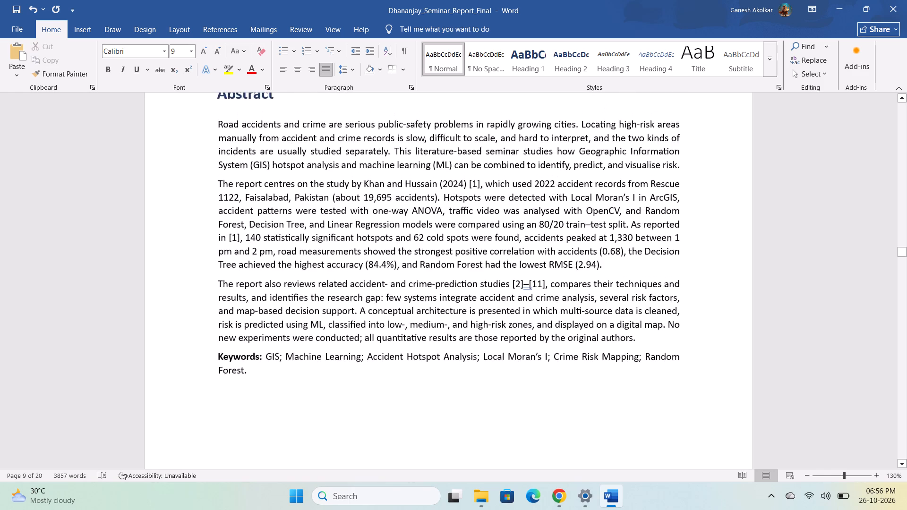
scroll(330, 314, "up", 1)
left_click_drag(212, 234, 247, 285)
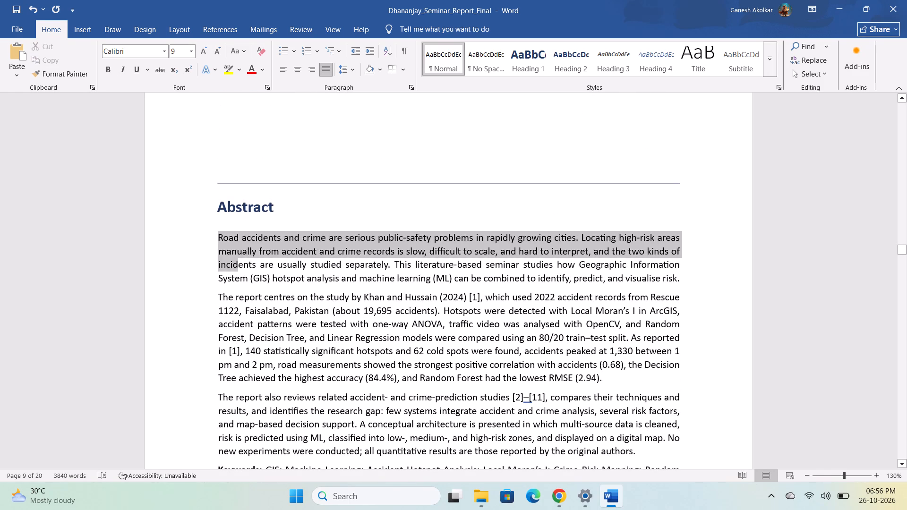
left_click_drag(247, 285, 303, 422)
left_click(389, 386)
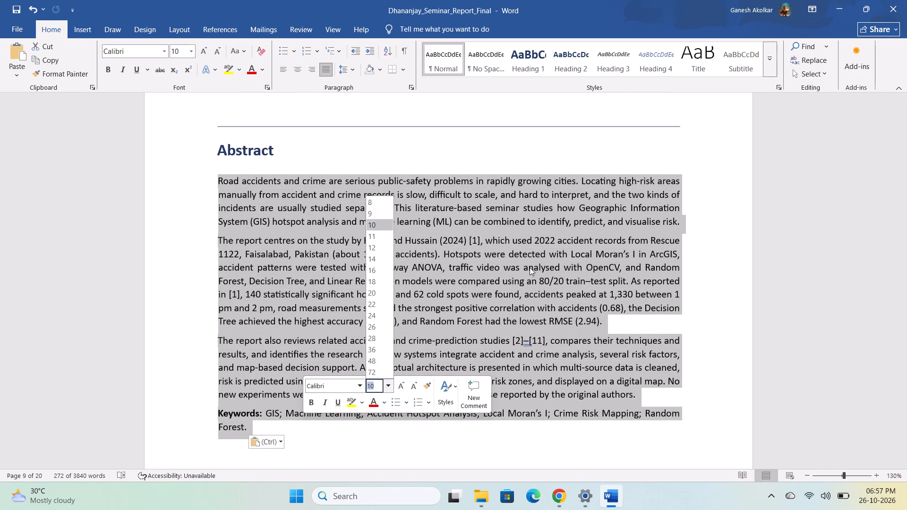
left_click(379, 246)
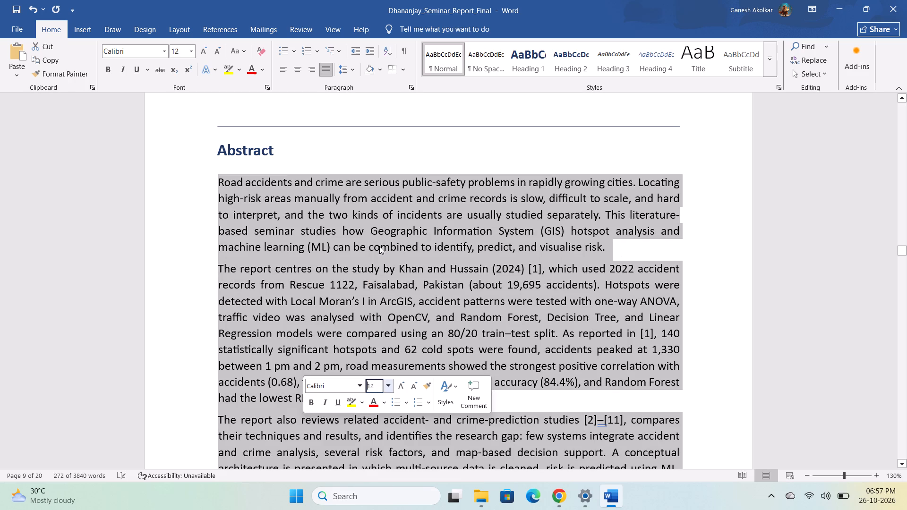
left_click(361, 384)
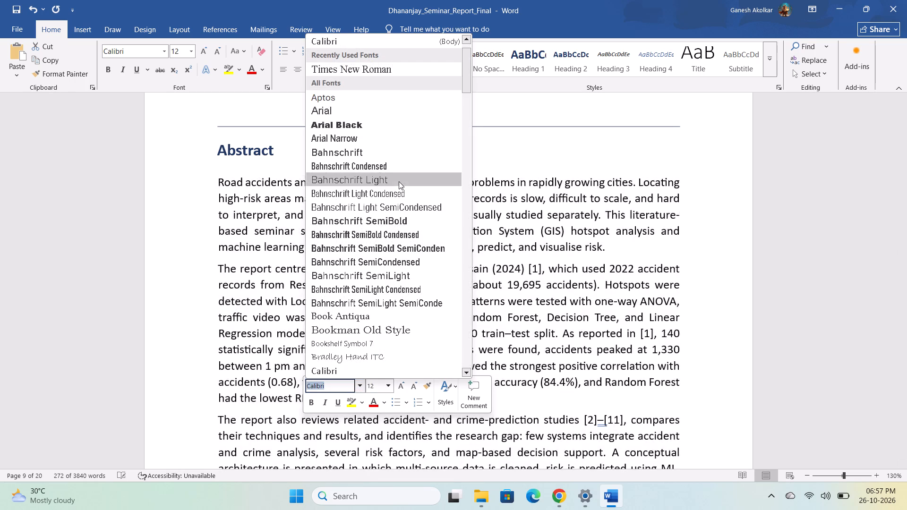
scroll(377, 115, "up", 2)
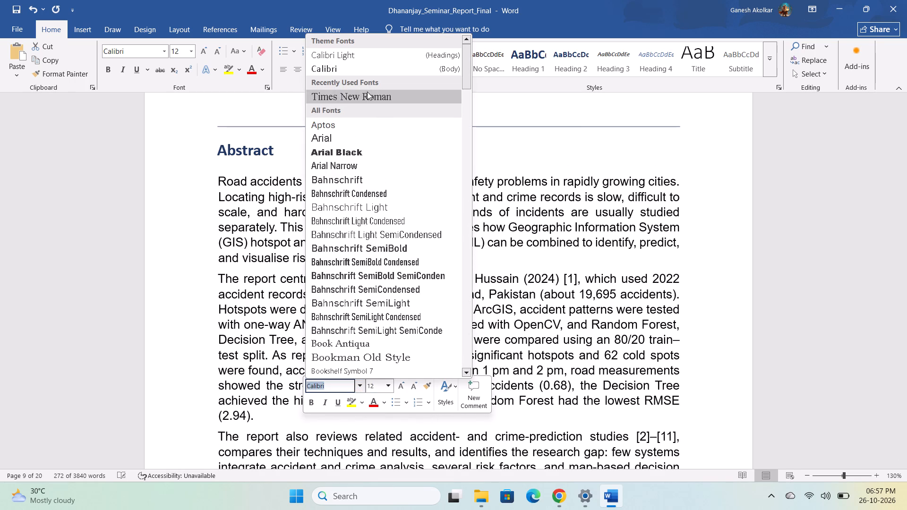
left_click(367, 95)
left_click(392, 213)
Format the three Acknowledgment body paragraphs as 12 pt Times New Roman.
scroll(392, 213, "down", 1)
scroll(392, 213, "up", 4)
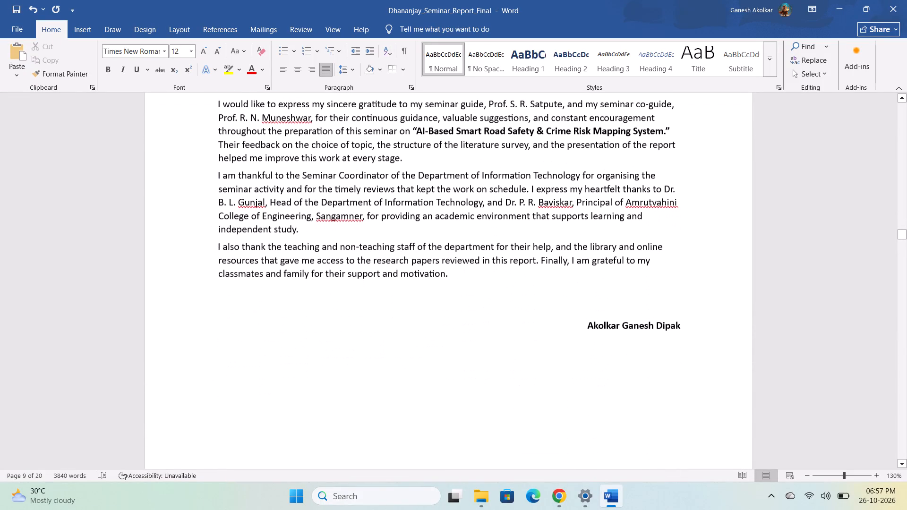
scroll(392, 213, "up", 1)
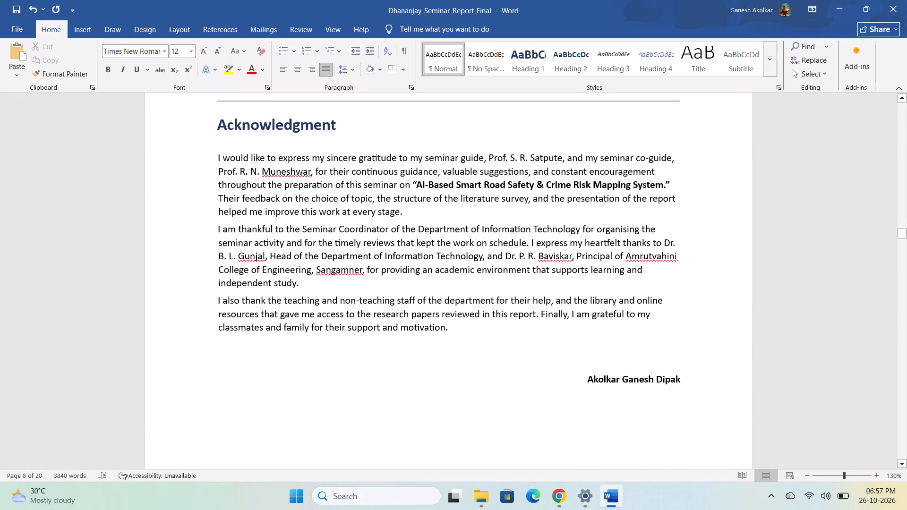
left_click_drag(211, 154, 486, 328)
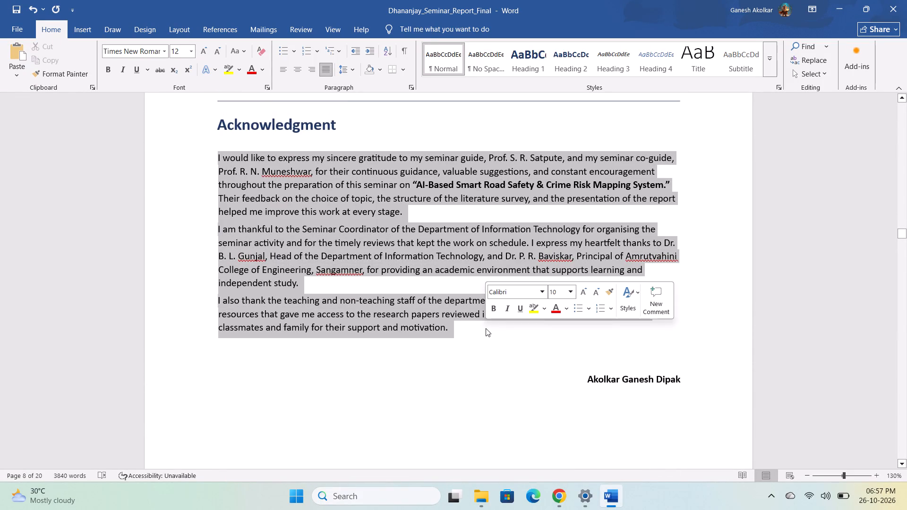
left_click_drag(569, 292, 610, 134)
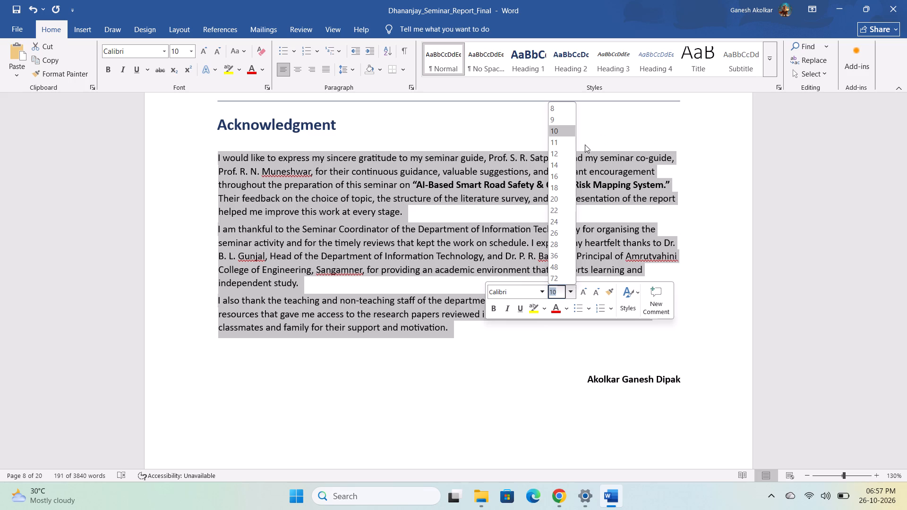
left_click(571, 153)
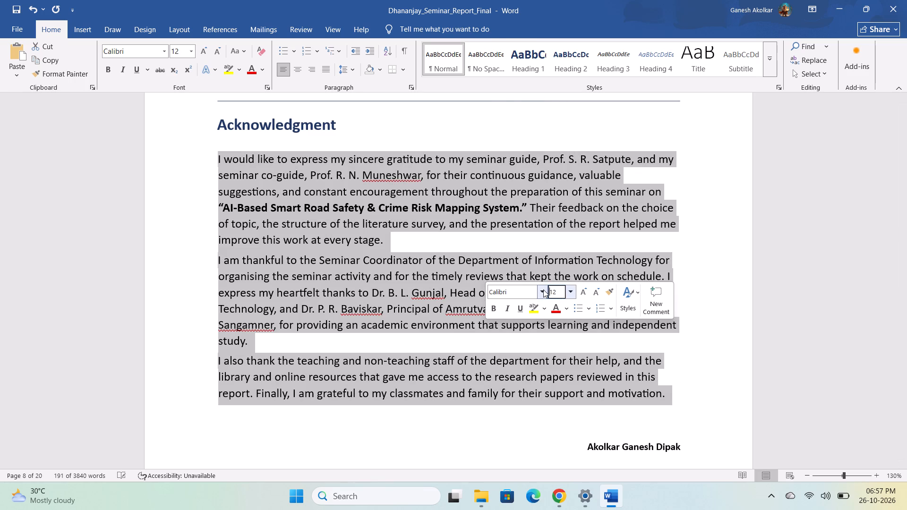
left_click_drag(543, 289, 604, 51)
scroll(604, 51, "up", 1)
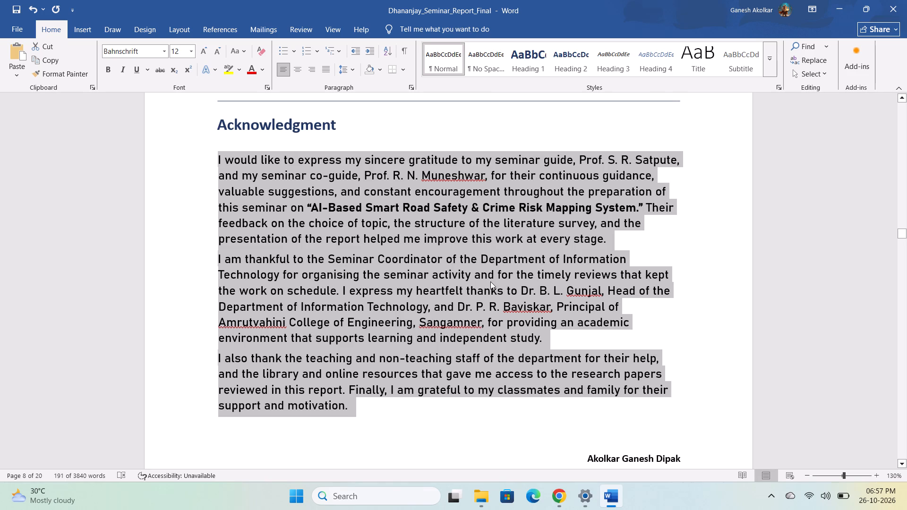
left_click(165, 48)
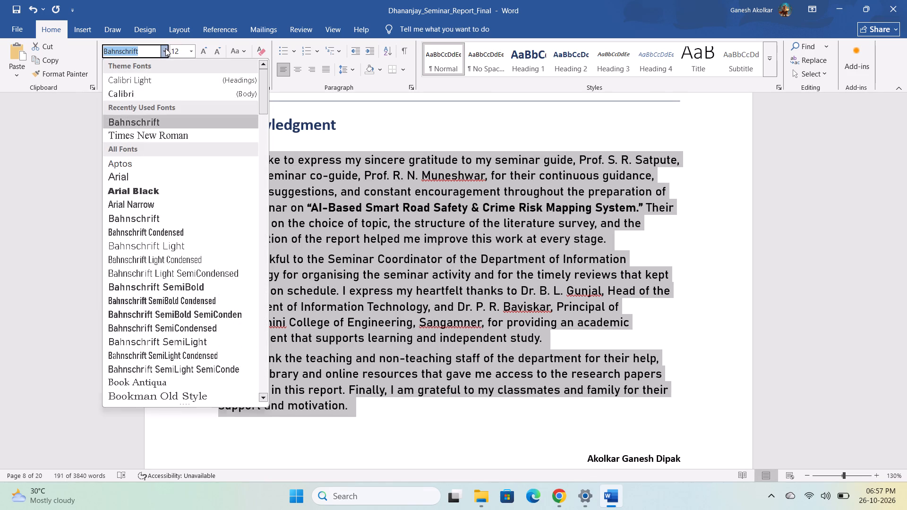
left_click(172, 130)
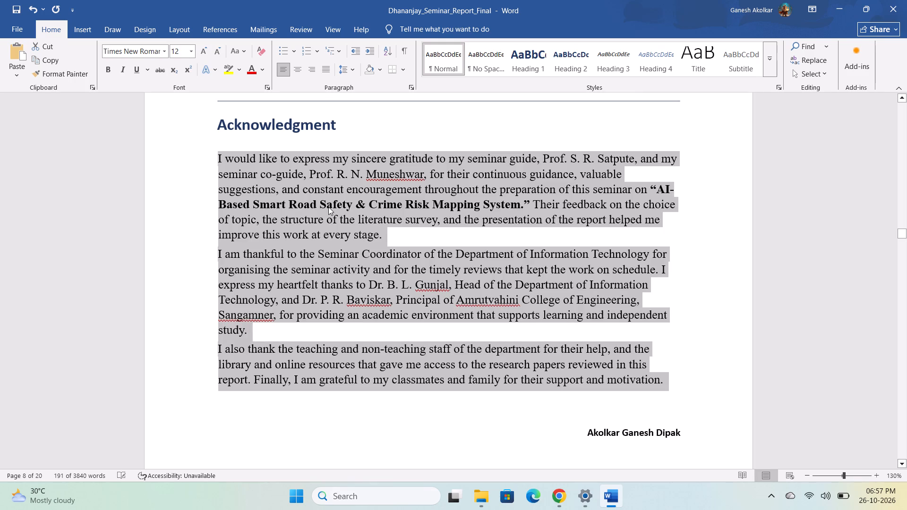
left_click(328, 207)
Review the formatted Acknowledgment and Abstract pages and compare them with the body text of Chapter 1, Introduction.
scroll(328, 207, "down", 3)
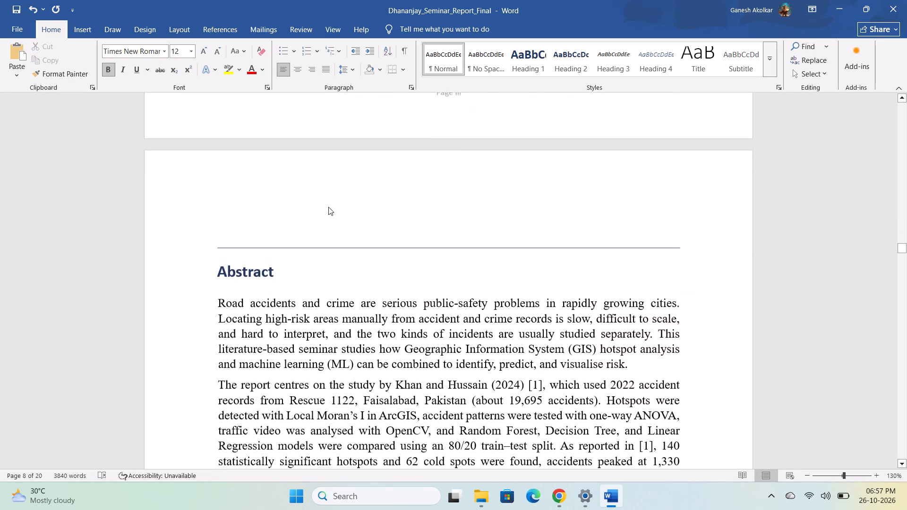
scroll(328, 207, "down", 1)
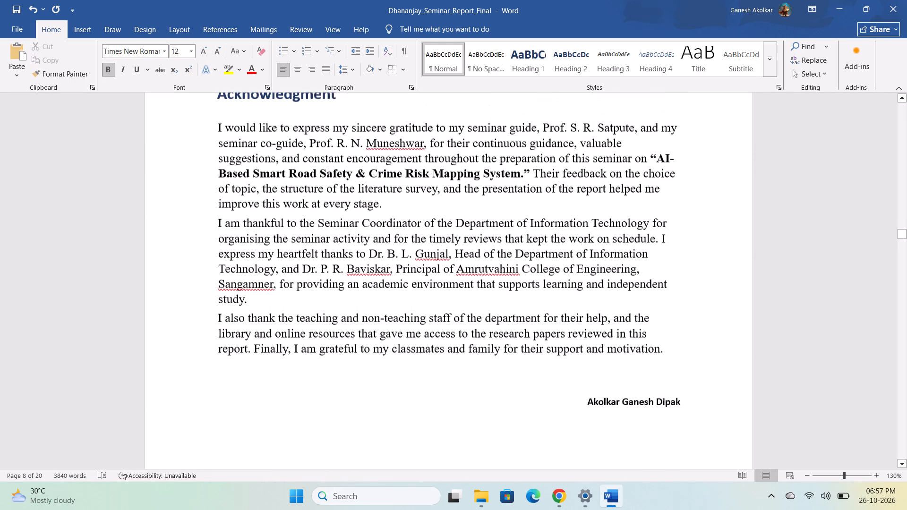
scroll(328, 207, "down", 2)
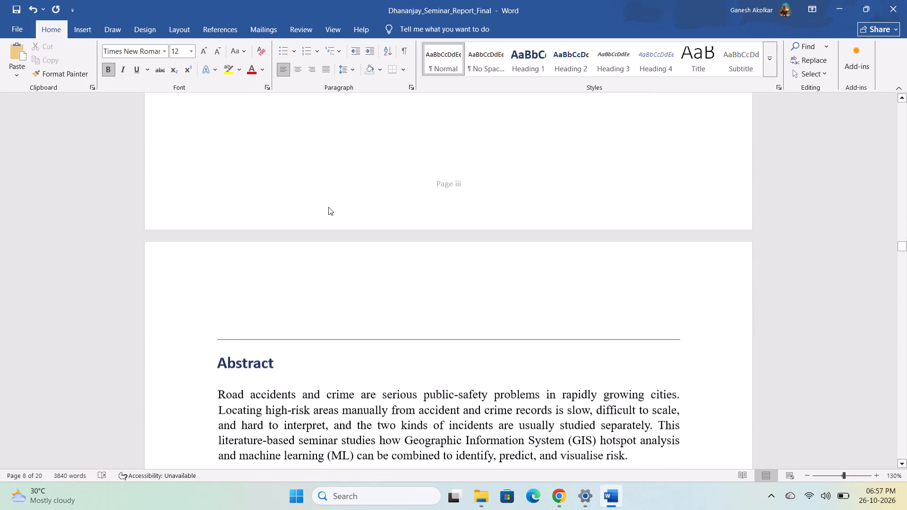
scroll(328, 207, "down", 4)
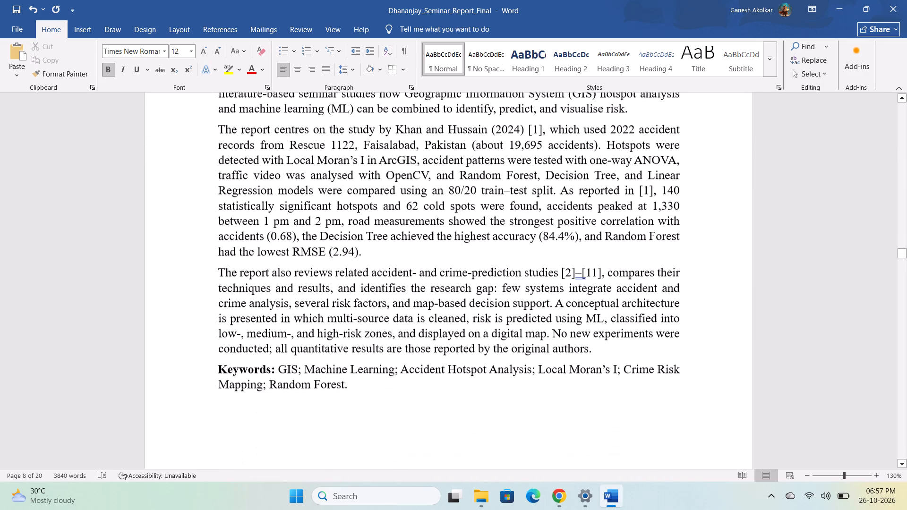
scroll(328, 207, "down", 4)
scroll(328, 207, "up", 1)
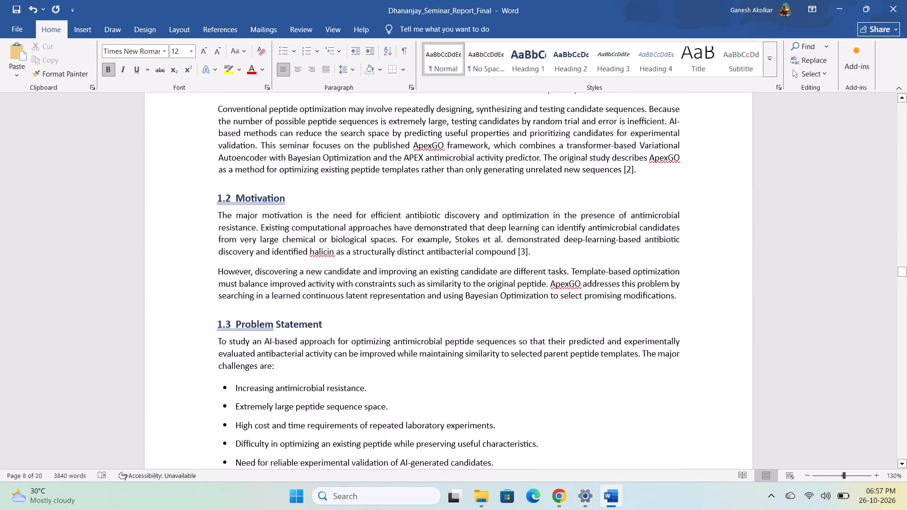
scroll(328, 207, "up", 1)
double_click(327, 191)
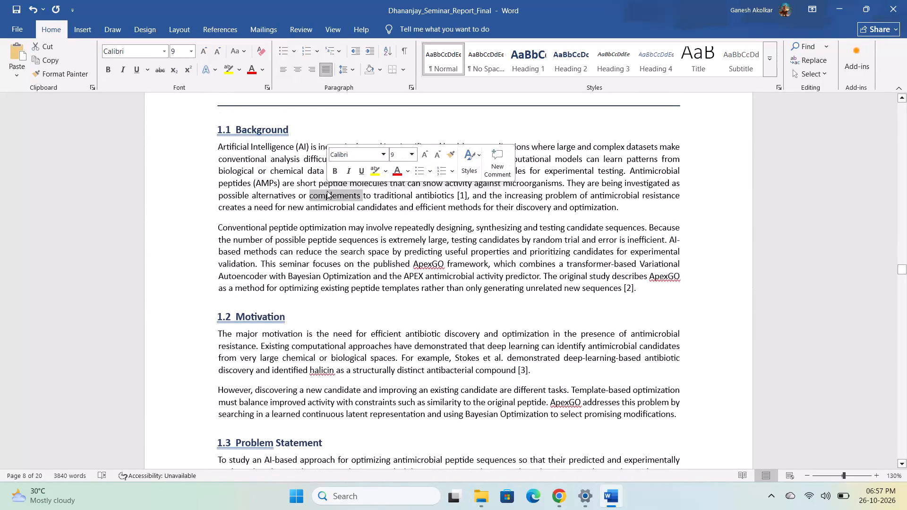
left_click(271, 197)
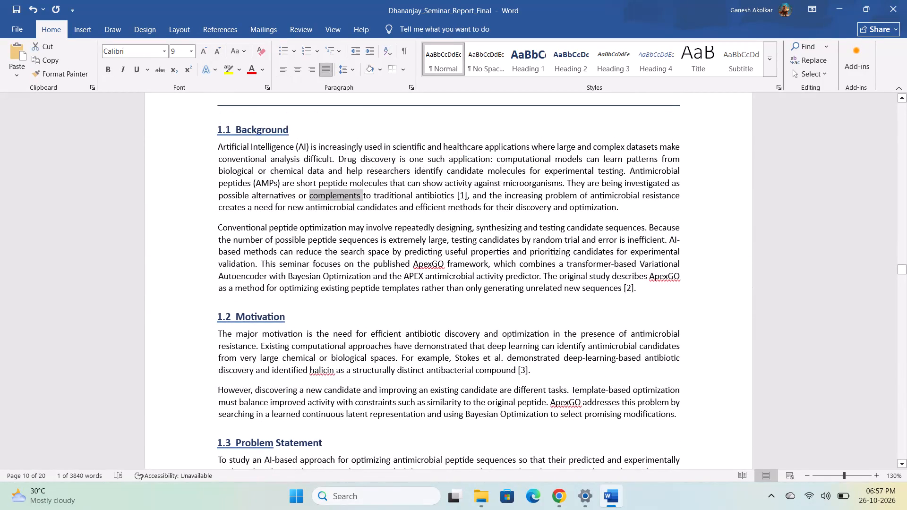
scroll(271, 197, "up", 2)
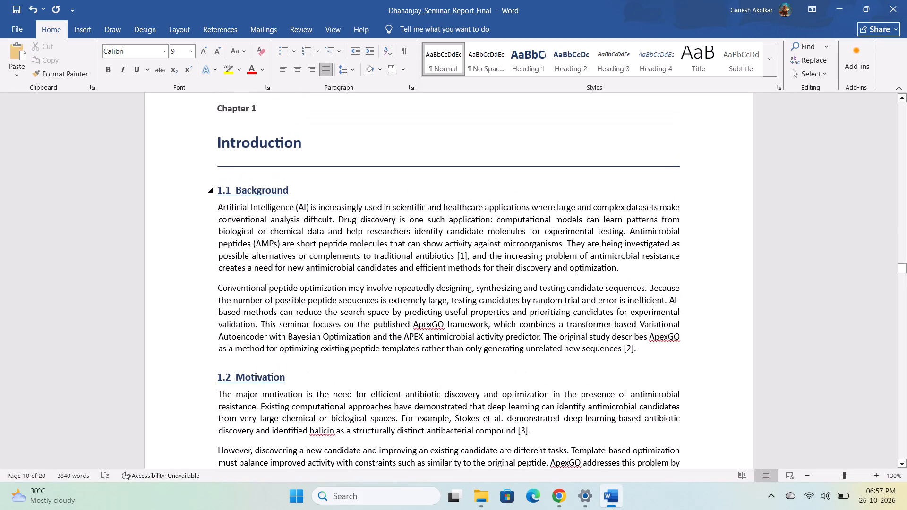
scroll(271, 197, "up", 4)
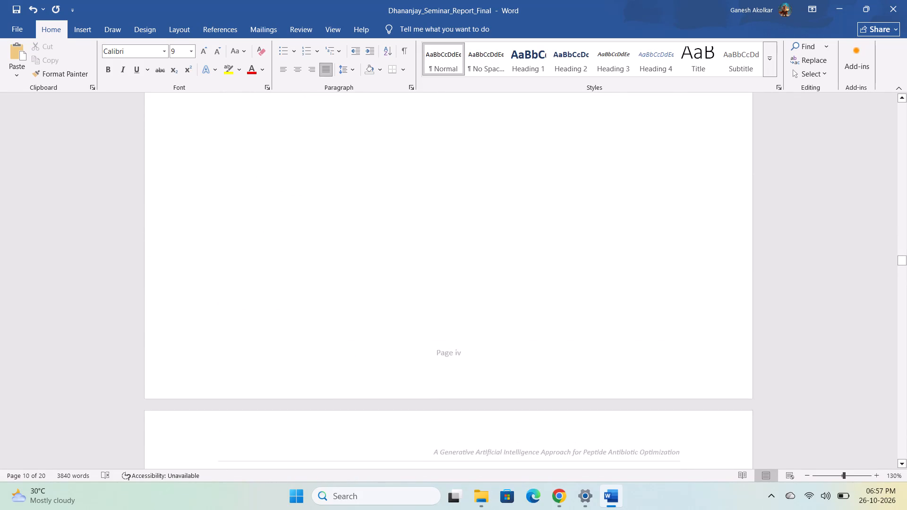
scroll(271, 197, "up", 1)
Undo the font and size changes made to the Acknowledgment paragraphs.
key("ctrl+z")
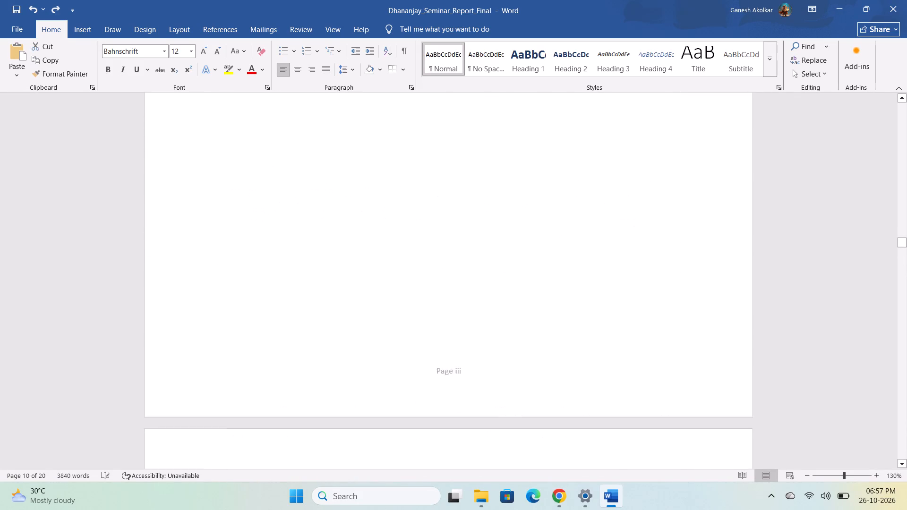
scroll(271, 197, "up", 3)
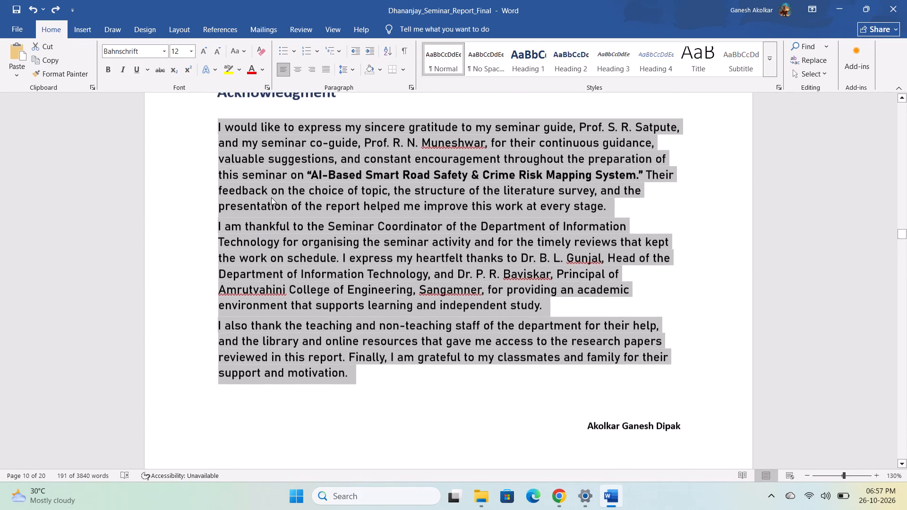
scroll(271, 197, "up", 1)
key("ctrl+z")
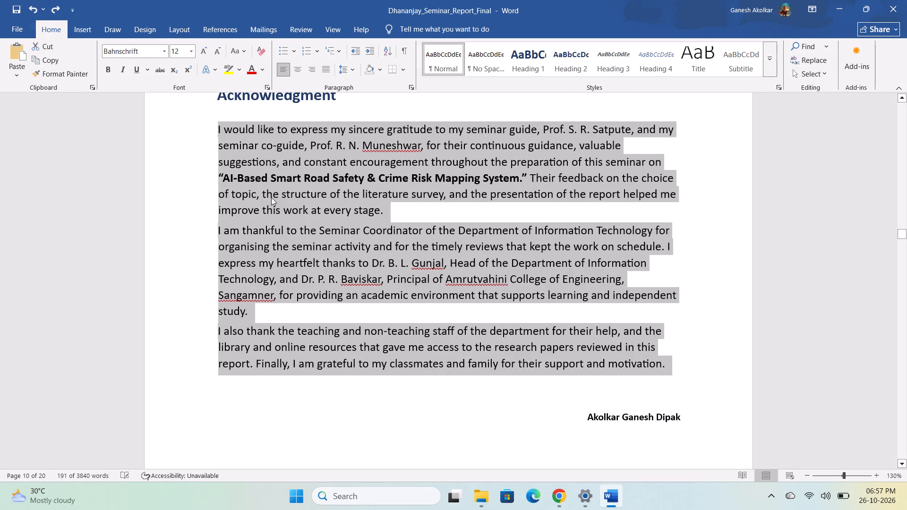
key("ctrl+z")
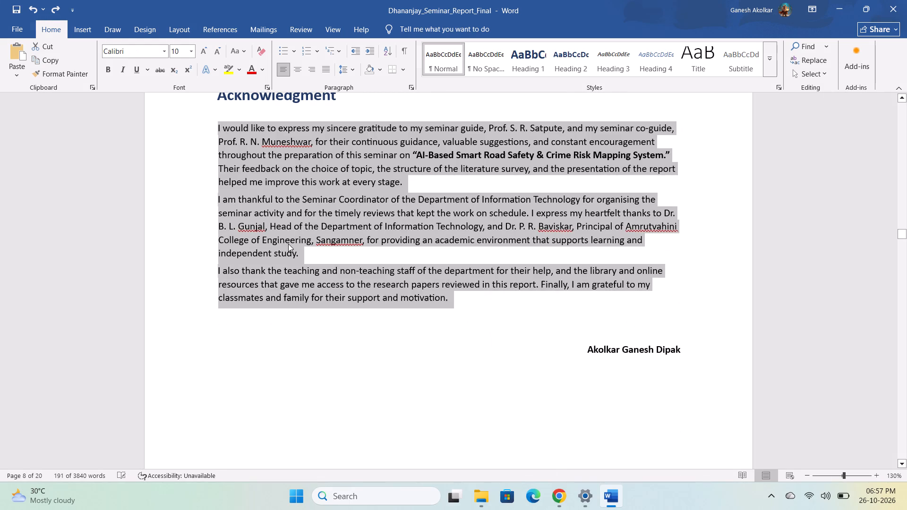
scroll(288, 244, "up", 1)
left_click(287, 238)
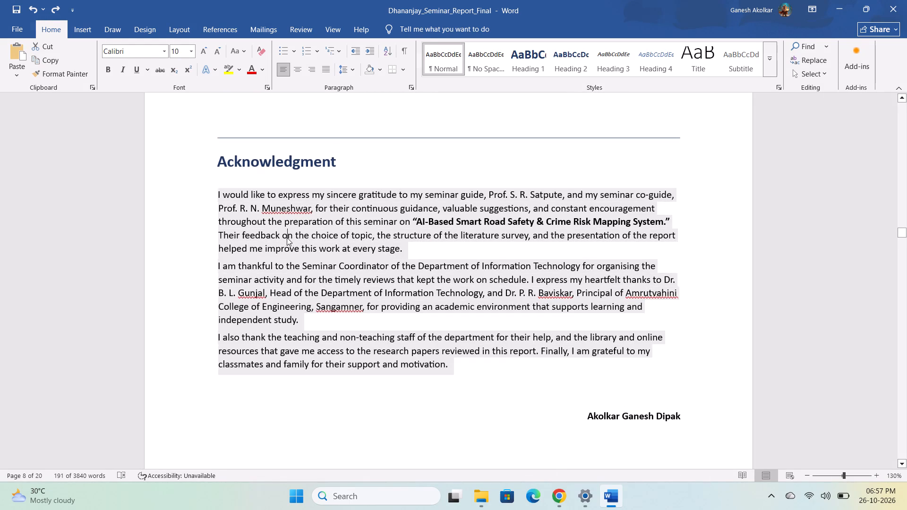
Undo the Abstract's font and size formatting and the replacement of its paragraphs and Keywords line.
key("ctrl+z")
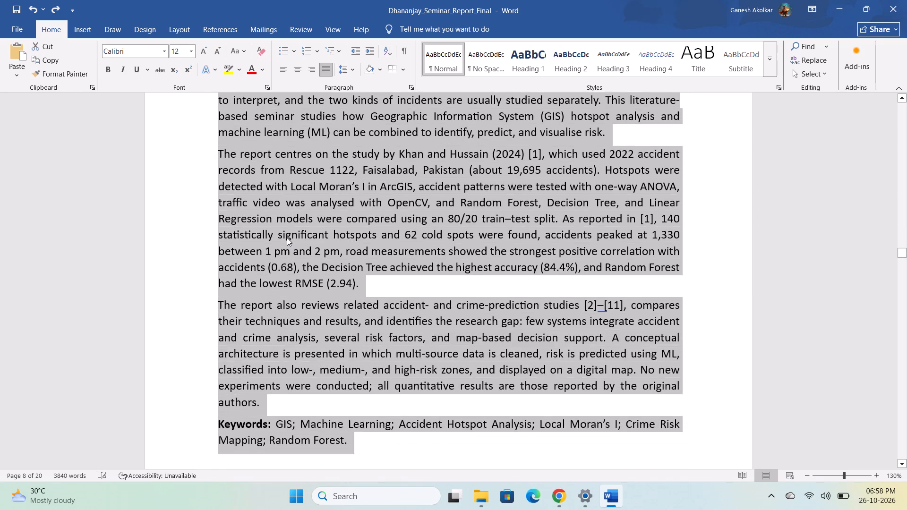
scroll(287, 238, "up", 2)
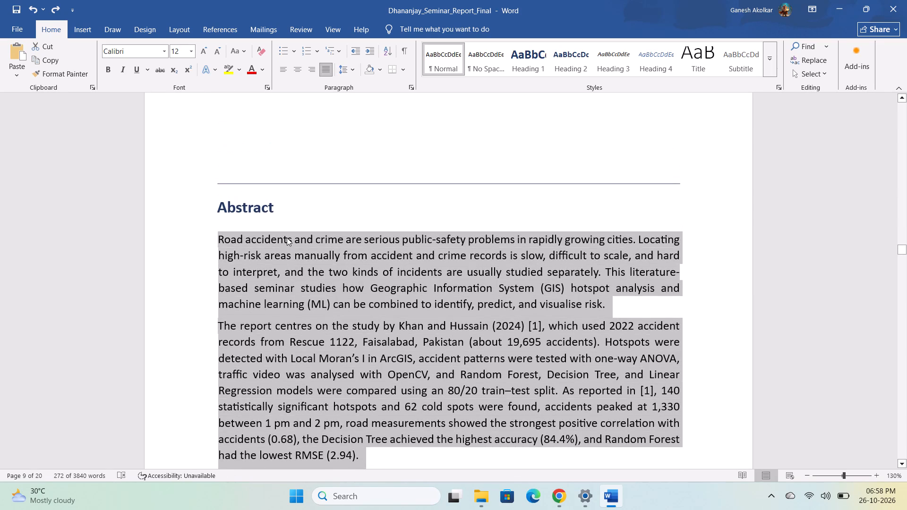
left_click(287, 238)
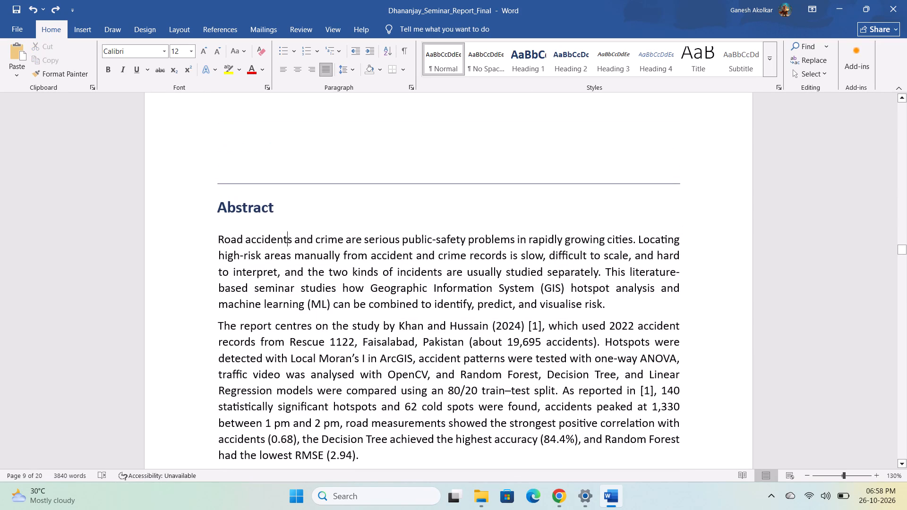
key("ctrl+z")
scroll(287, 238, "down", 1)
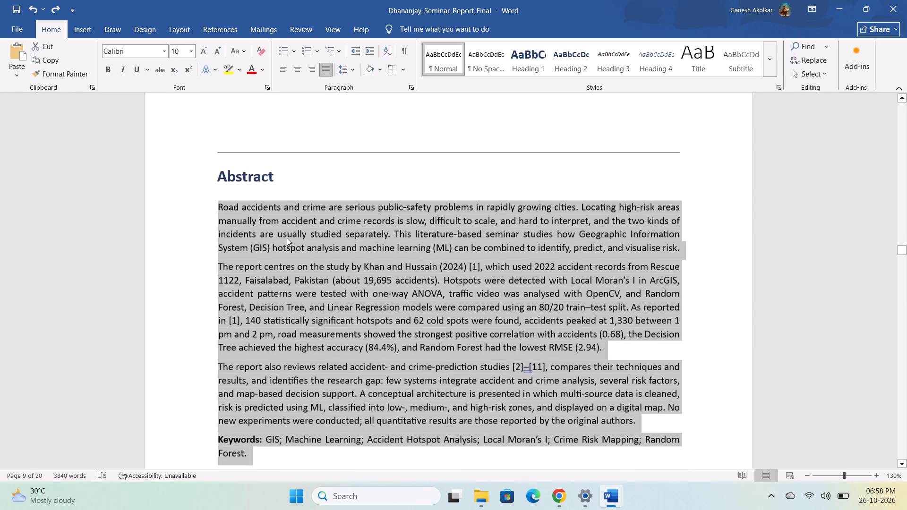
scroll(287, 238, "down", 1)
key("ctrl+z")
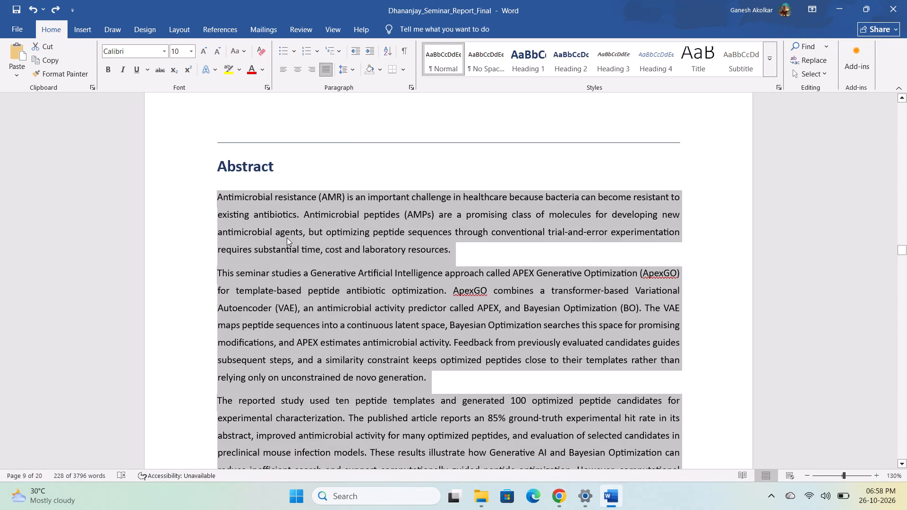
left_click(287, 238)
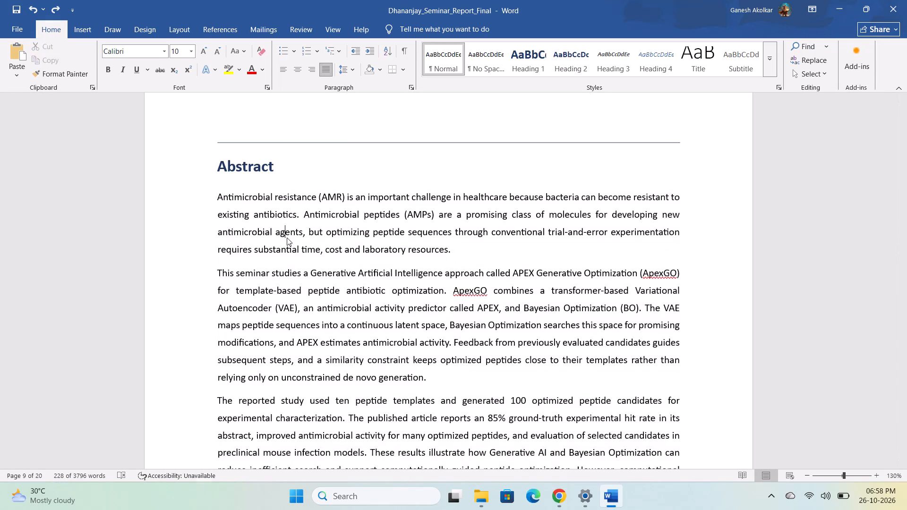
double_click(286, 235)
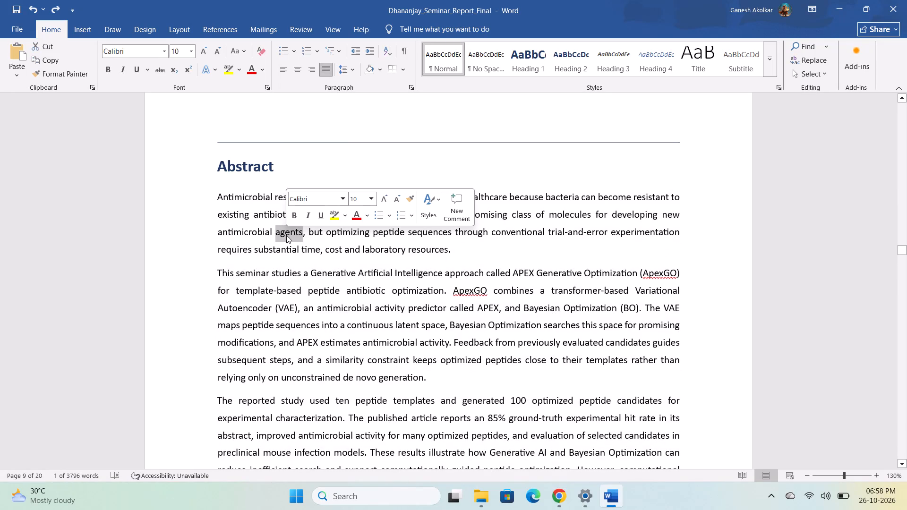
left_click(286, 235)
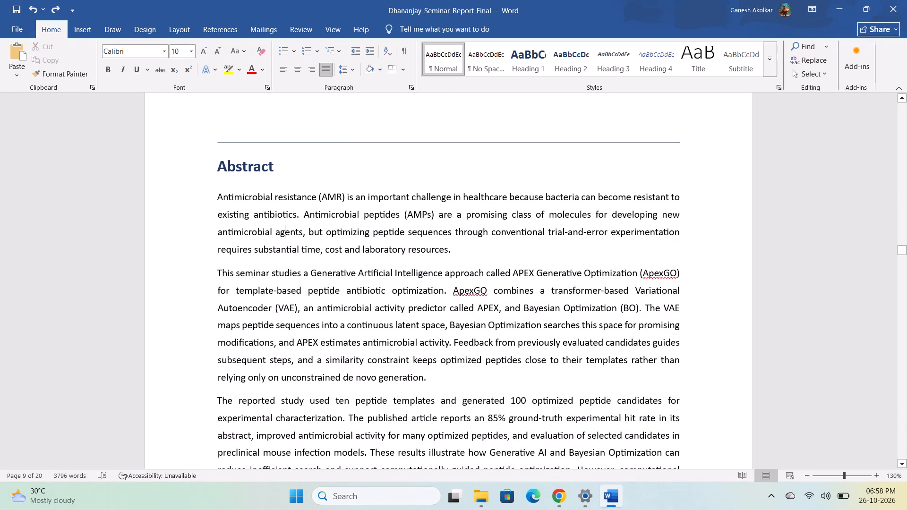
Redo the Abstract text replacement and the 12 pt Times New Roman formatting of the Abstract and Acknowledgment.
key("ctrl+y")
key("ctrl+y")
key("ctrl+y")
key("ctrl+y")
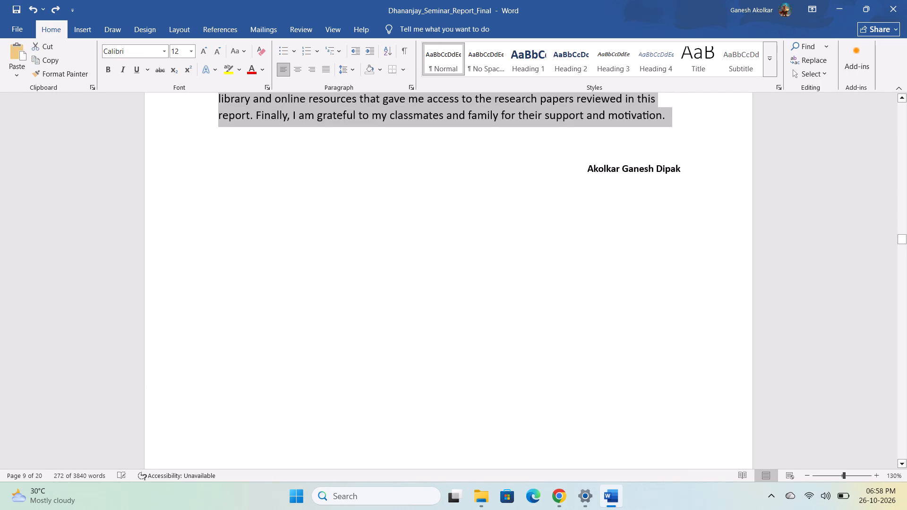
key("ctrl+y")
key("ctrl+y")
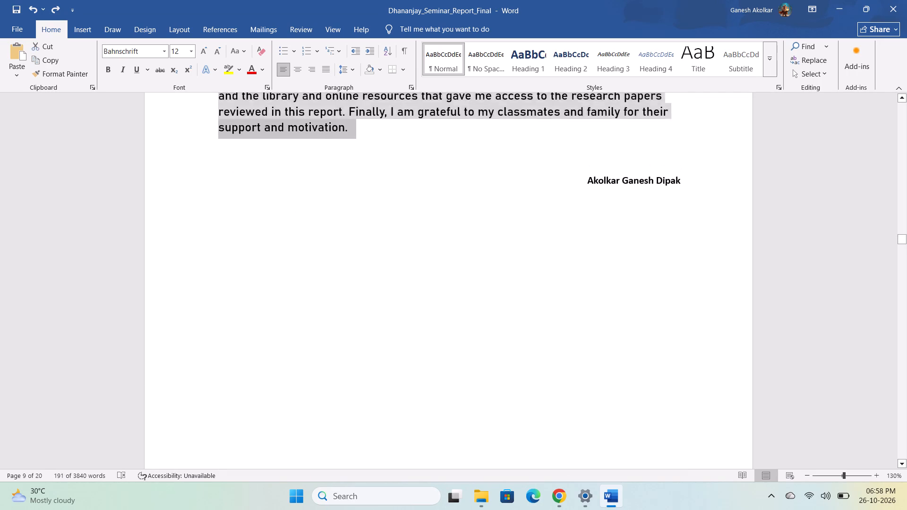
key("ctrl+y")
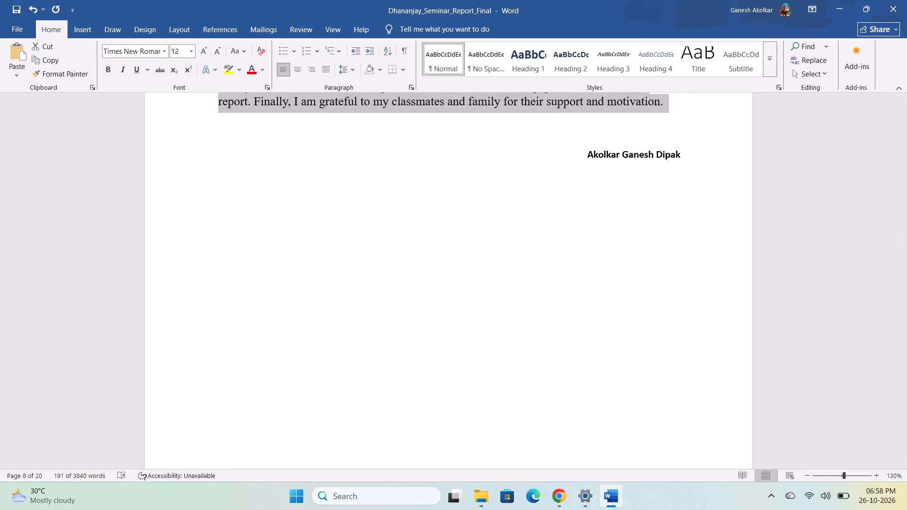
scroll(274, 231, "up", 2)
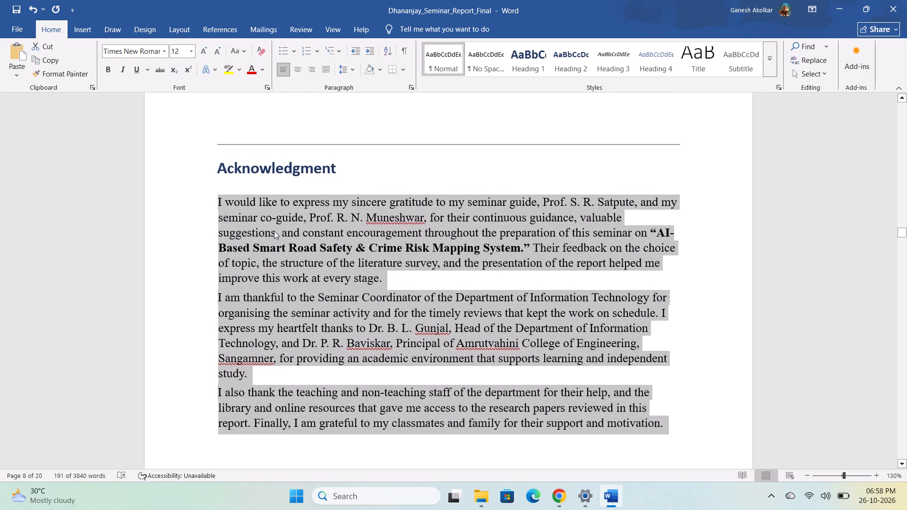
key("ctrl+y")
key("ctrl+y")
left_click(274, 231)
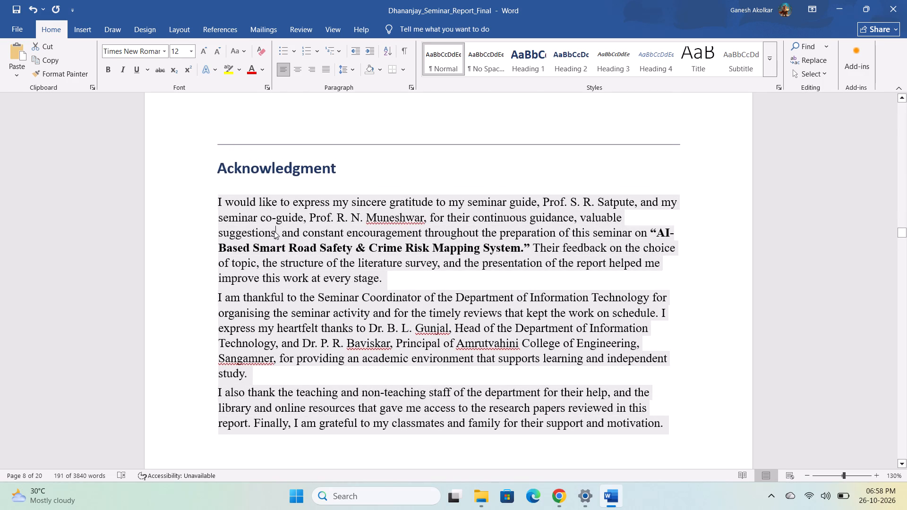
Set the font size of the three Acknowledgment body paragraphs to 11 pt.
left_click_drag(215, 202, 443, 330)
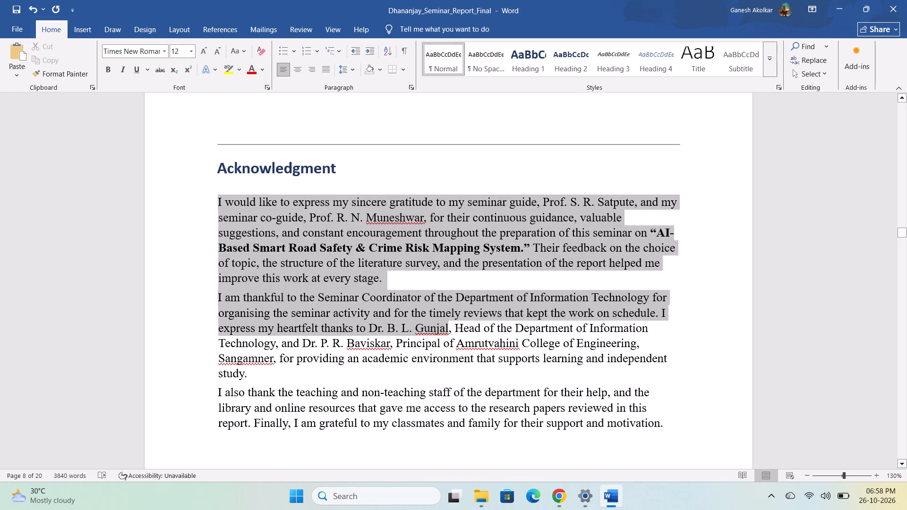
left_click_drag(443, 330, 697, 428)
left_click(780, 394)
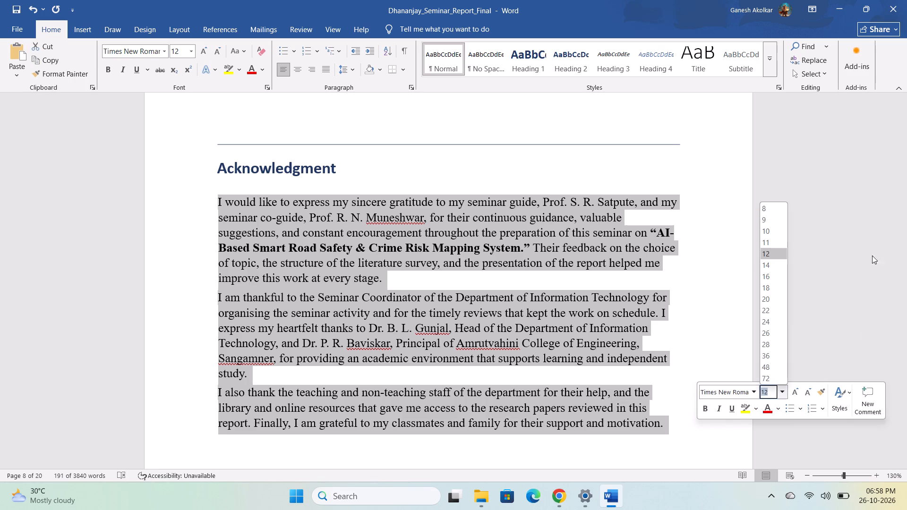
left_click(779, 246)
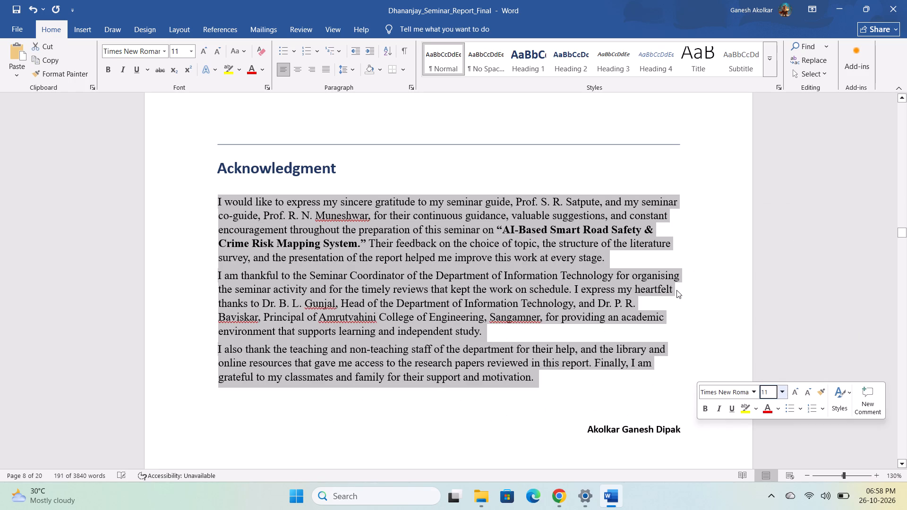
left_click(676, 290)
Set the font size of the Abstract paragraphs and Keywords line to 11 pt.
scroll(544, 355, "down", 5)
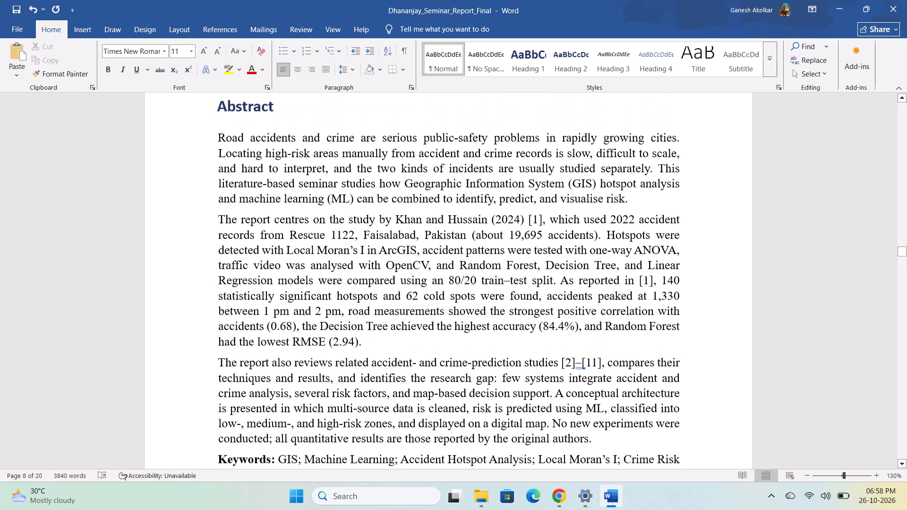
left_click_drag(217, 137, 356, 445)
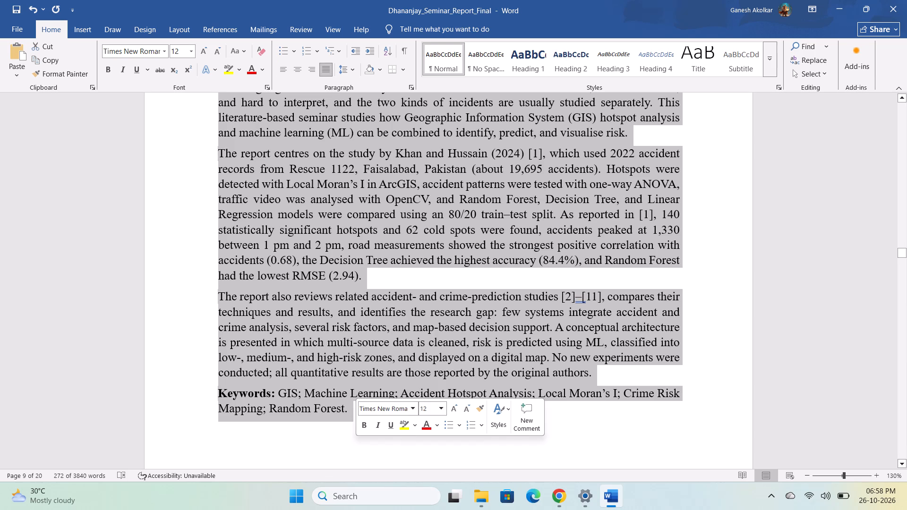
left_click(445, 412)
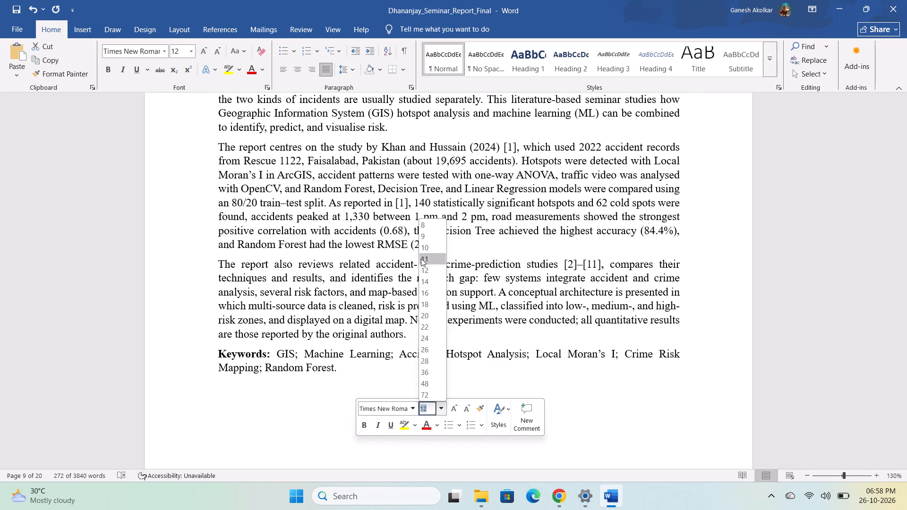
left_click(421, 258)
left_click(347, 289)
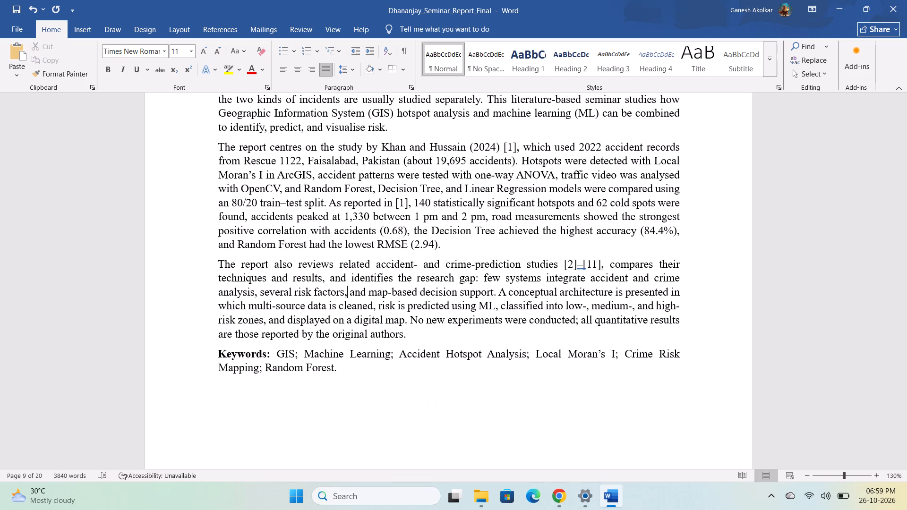
Review the resized Abstract and Acknowledgment, and check the font and size of the Declaration's body text.
scroll(336, 320, "up", 1)
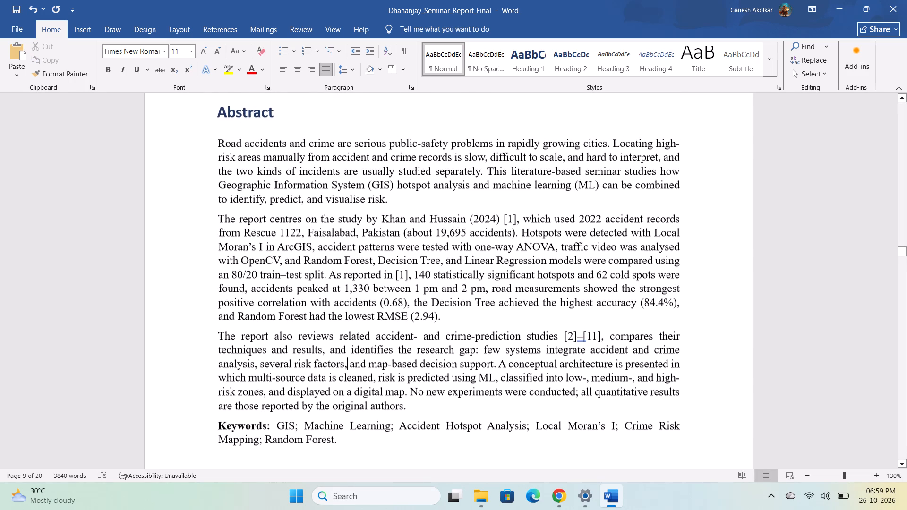
scroll(336, 320, "up", 1)
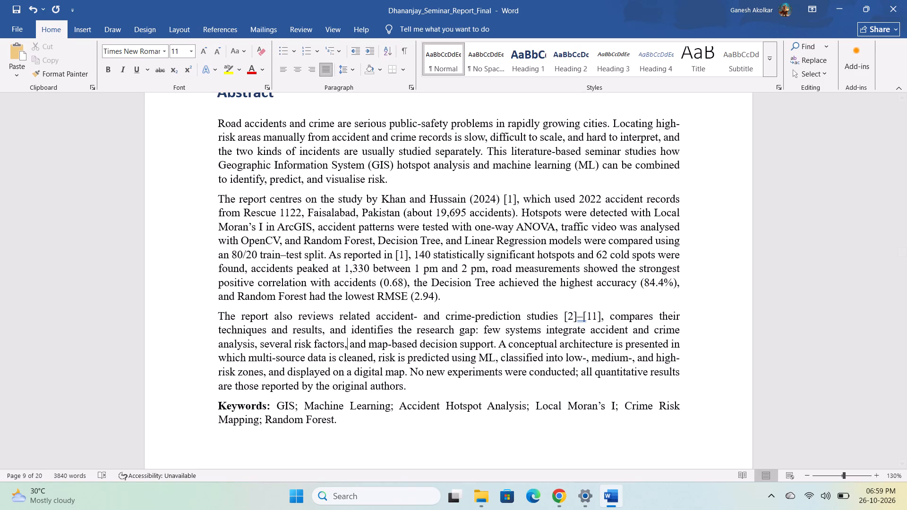
scroll(356, 328, "up", 6)
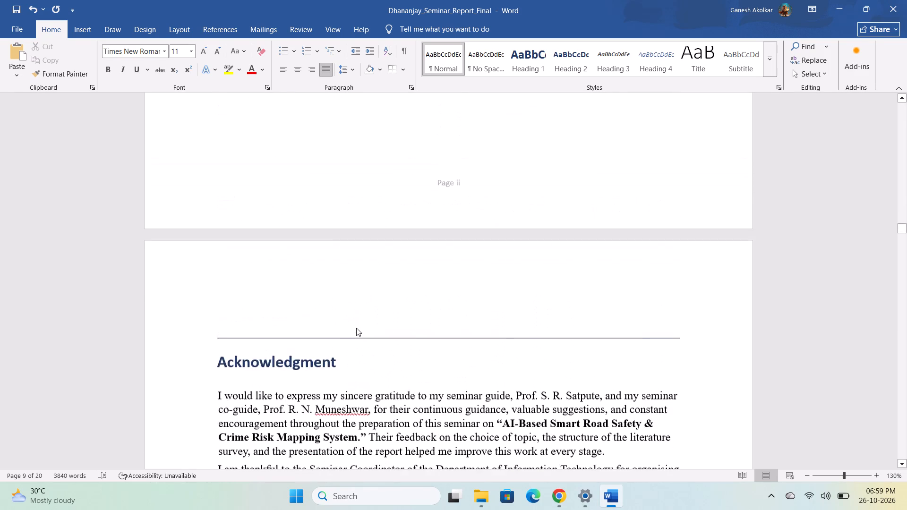
scroll(356, 328, "up", 6)
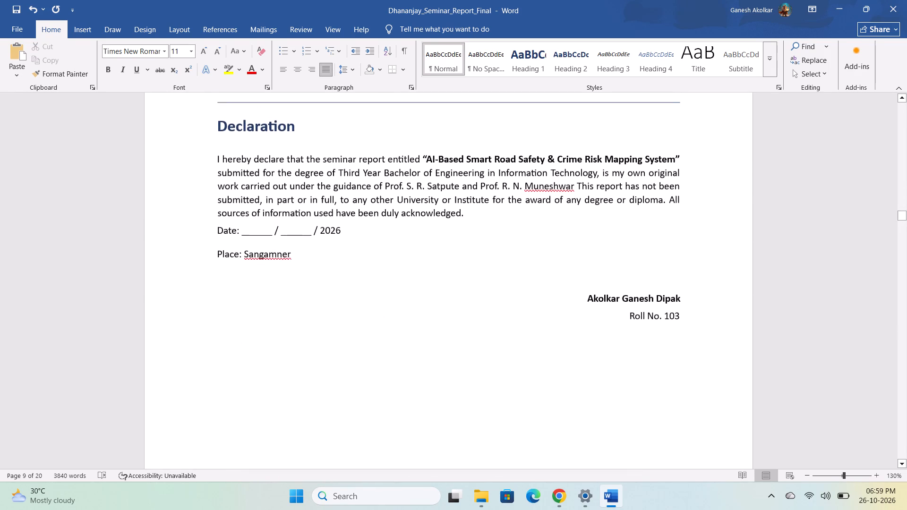
scroll(356, 328, "up", 1)
double_click(328, 229)
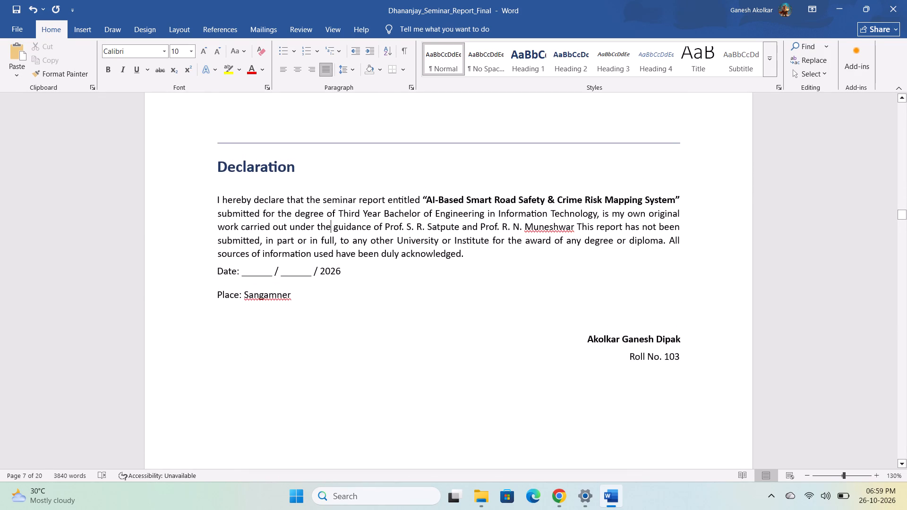
left_click(367, 258)
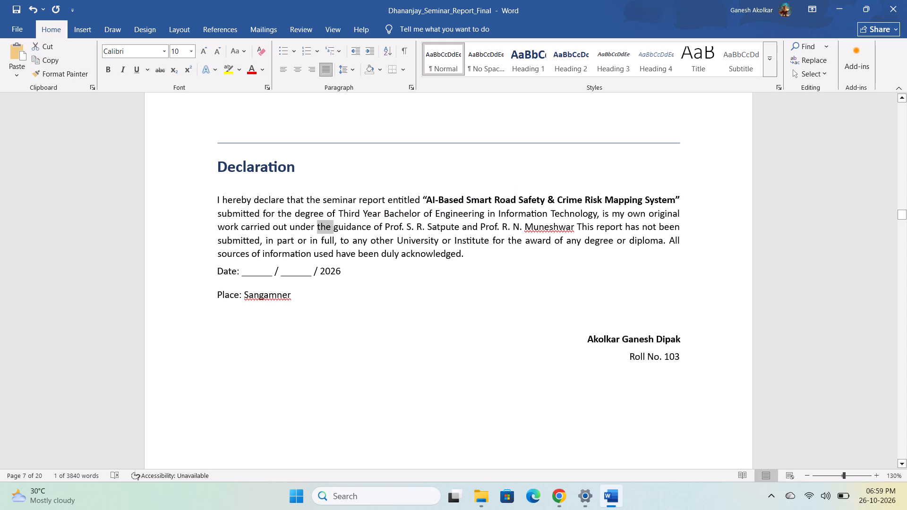
double_click(367, 258)
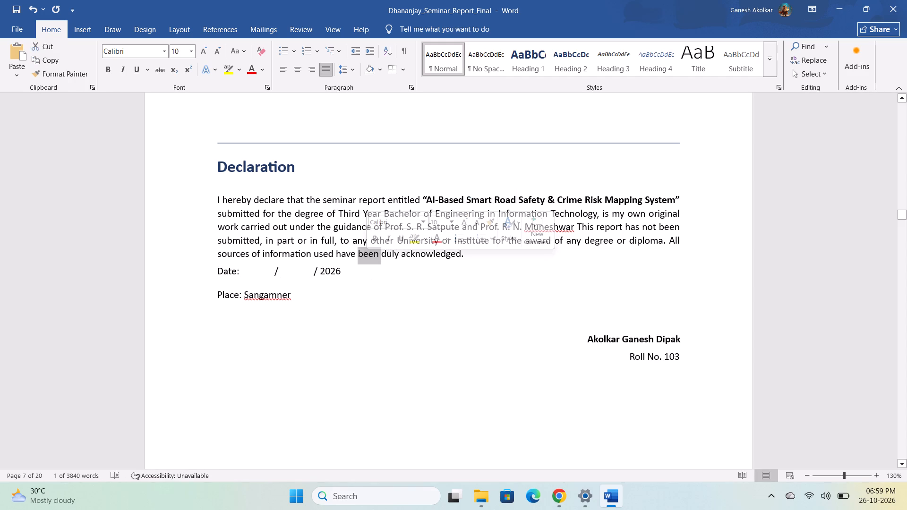
left_click(376, 345)
Compare the Acknowledgment and Abstract pages with Chapter 1, and check the font and size of the 1.1 Background text.
scroll(375, 332, "down", 3)
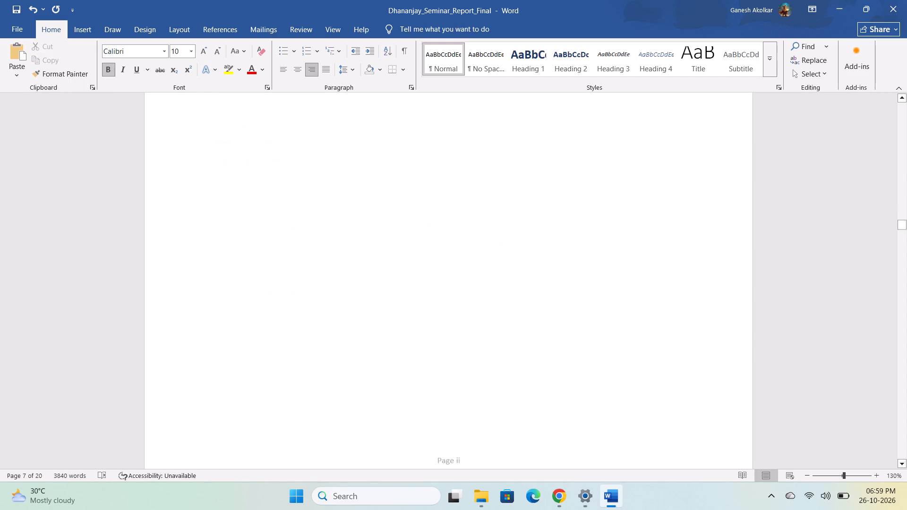
scroll(375, 332, "down", 3)
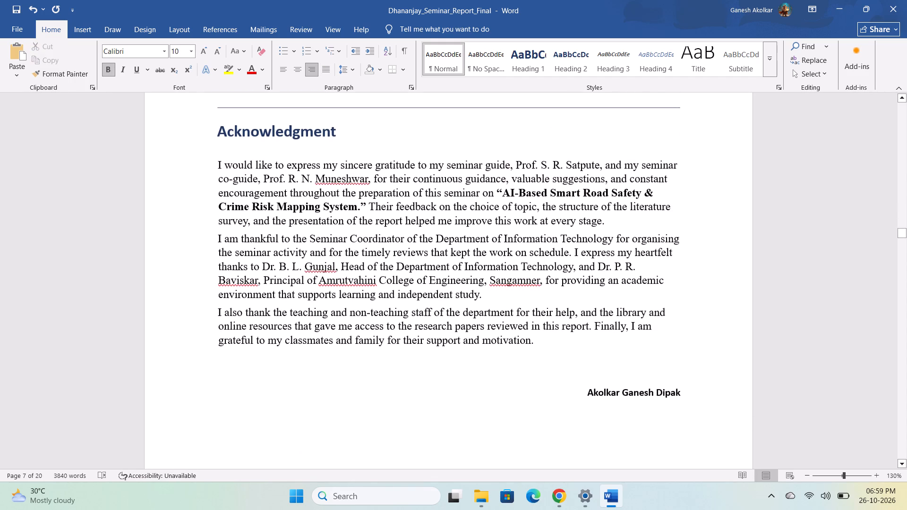
scroll(375, 332, "down", 2)
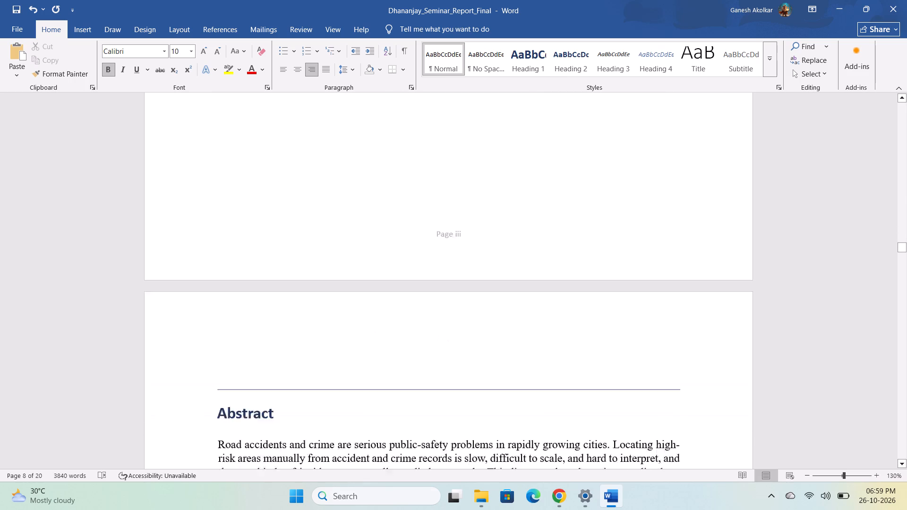
scroll(375, 332, "down", 3)
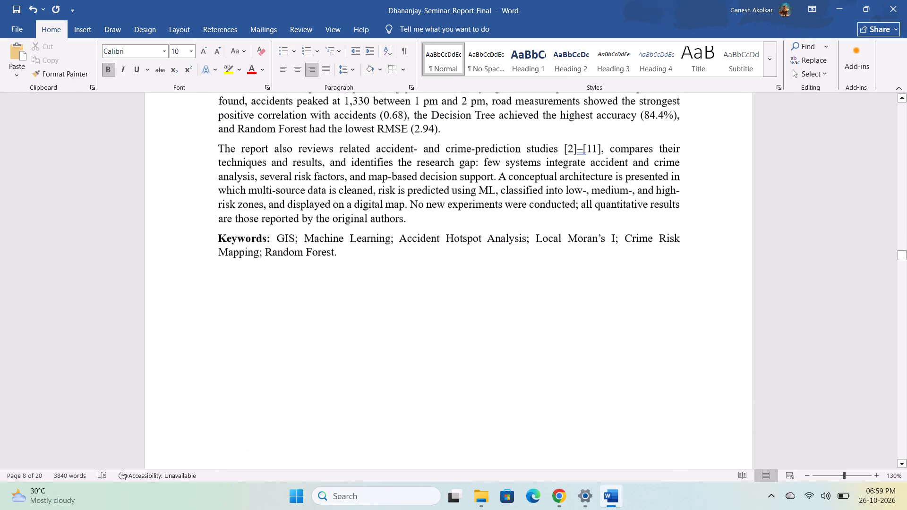
scroll(375, 332, "down", 3)
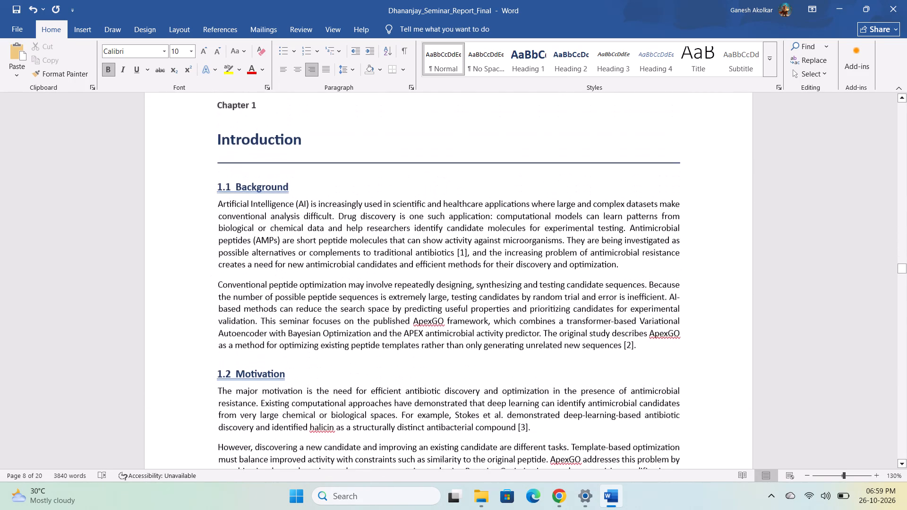
double_click(346, 268)
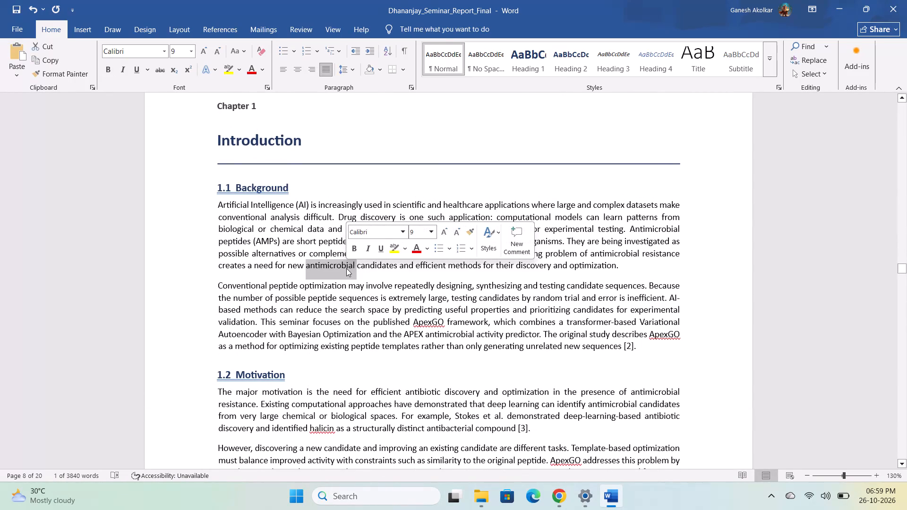
left_click(376, 292)
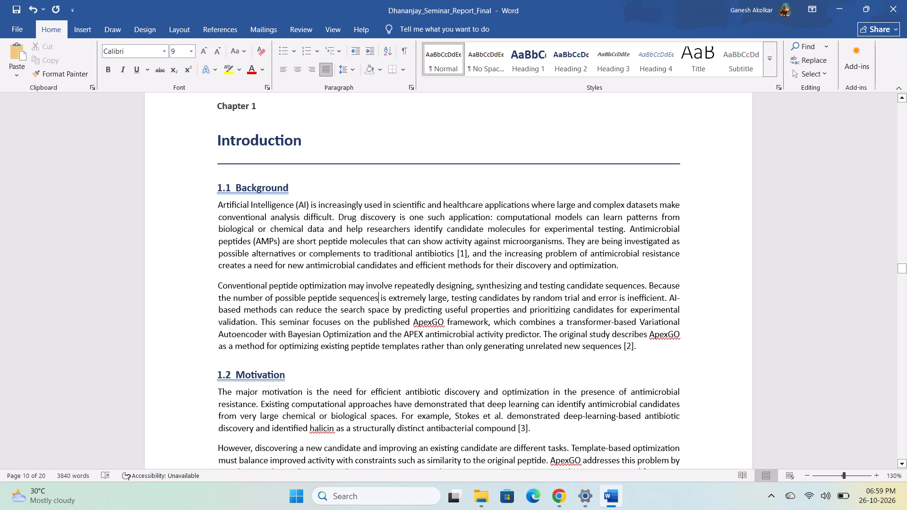
Undo the 11 pt sizing of the Abstract and Acknowledgment and the Acknowledgment's Times New Roman font.
key("ctrl+z")
key("ctrl+z")
key("ctrl+z")
key("ctrl+z")
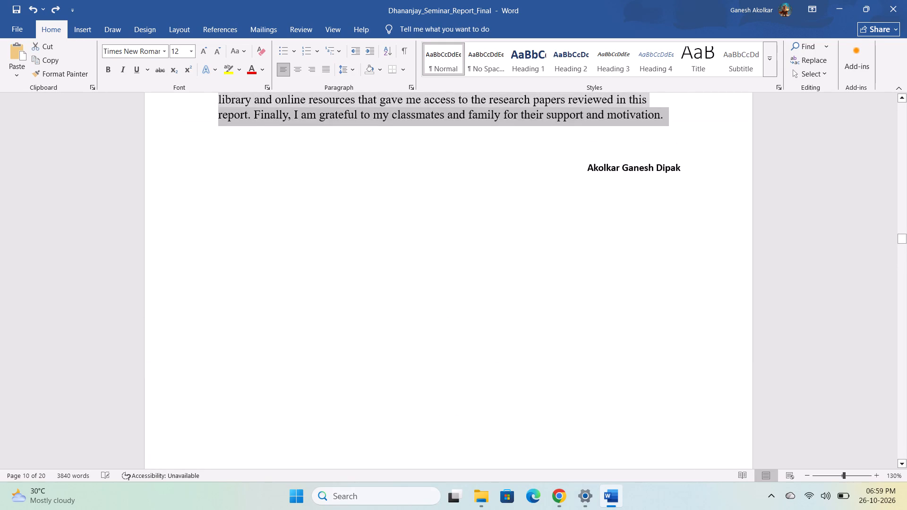
key("ctrl+z")
key("ctrl+z")
key("ctrl+z")
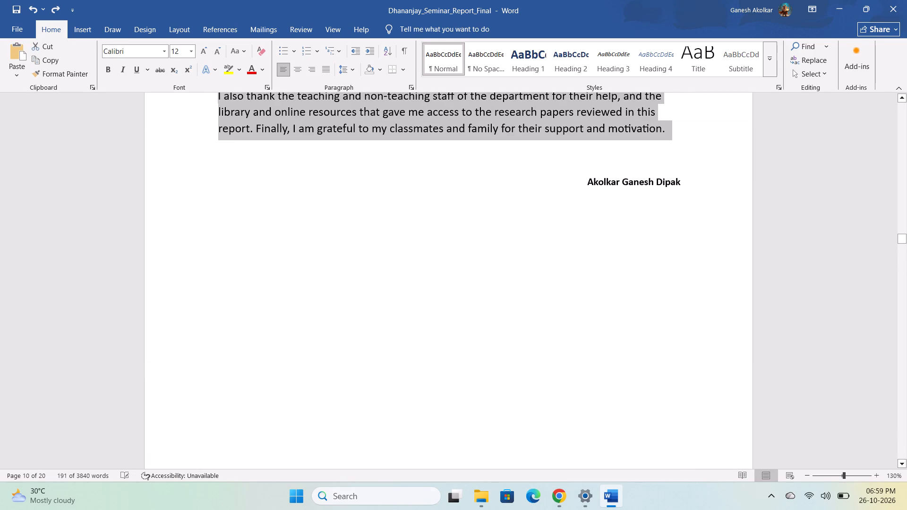
scroll(376, 292, "up", 2, "ctrl")
scroll(376, 292, "down", 6, "ctrl")
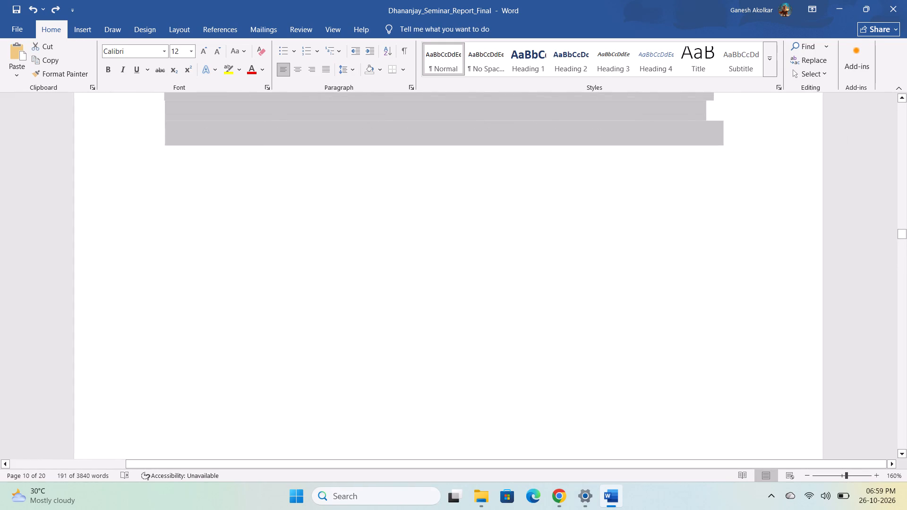
scroll(376, 292, "down", 1, "ctrl")
scroll(376, 292, "up", 2)
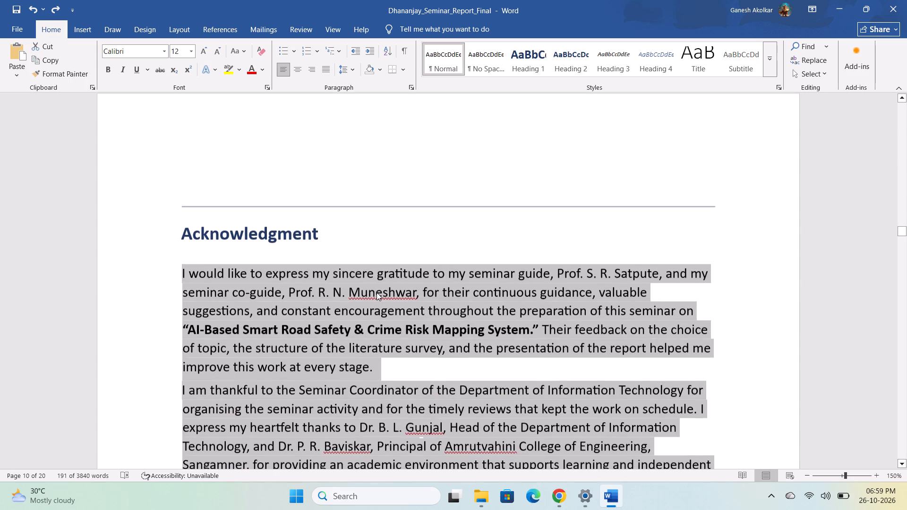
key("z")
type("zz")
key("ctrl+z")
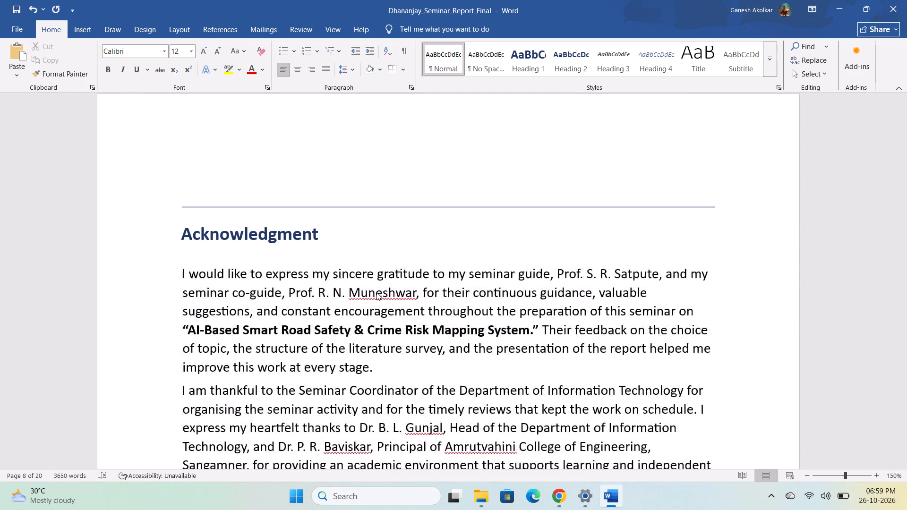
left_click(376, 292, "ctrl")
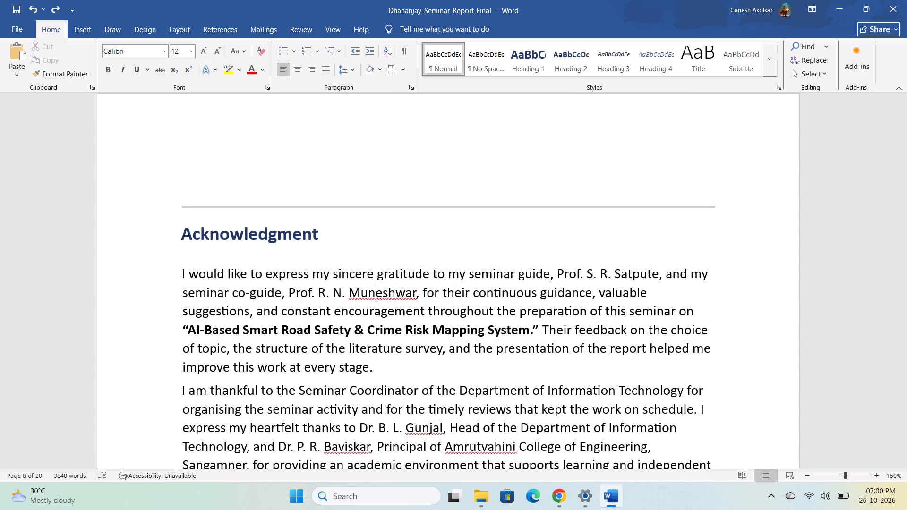
Undo the Acknowledgment's 12 pt sizing, the Abstract's font and size formatting, and the replacement of the Abstract text and Keywords line.
key("ctrl+z")
key("ctrl+z")
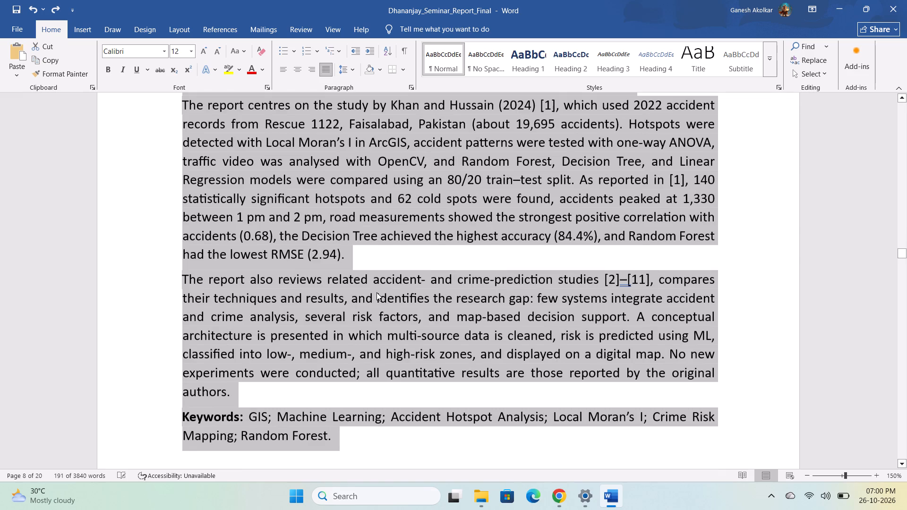
key("ctrl+z")
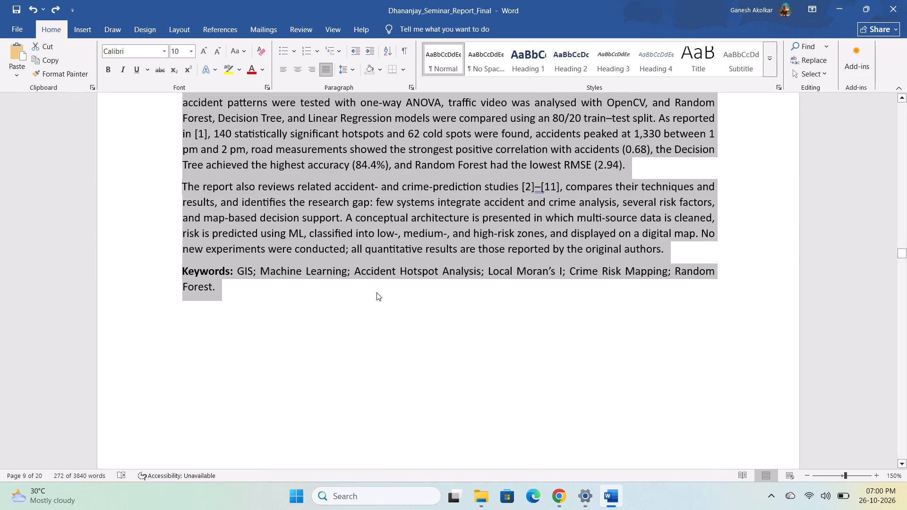
key("ctrl+z")
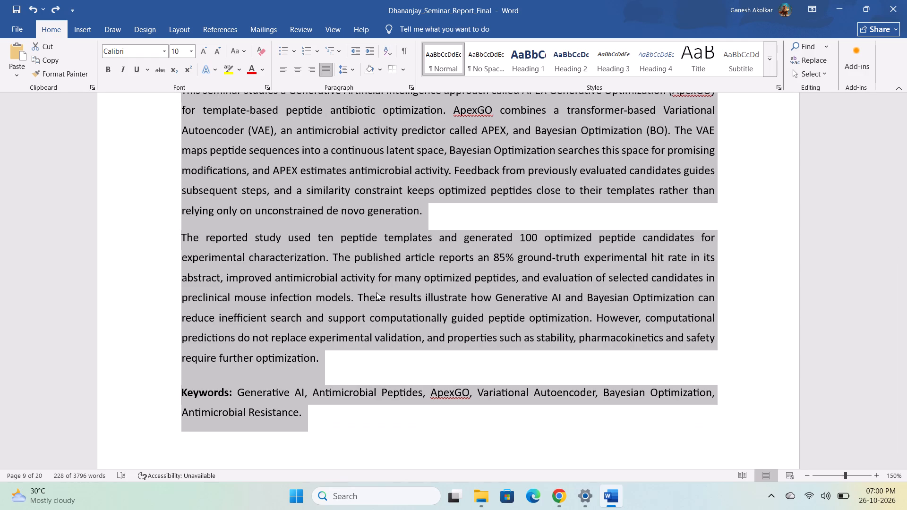
Review the Acknowledgment page and check the font and size of its body text.
scroll(376, 292, "up", 1)
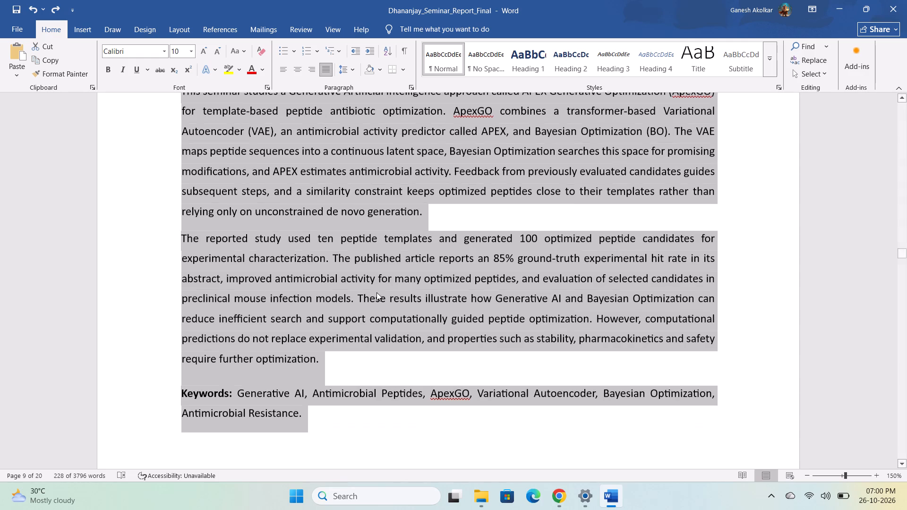
scroll(376, 292, "up", 3)
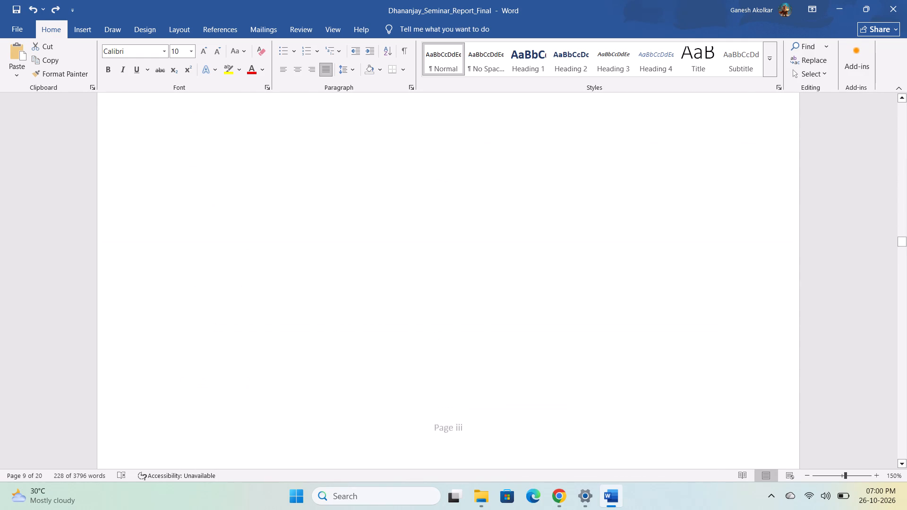
scroll(376, 292, "up", 1)
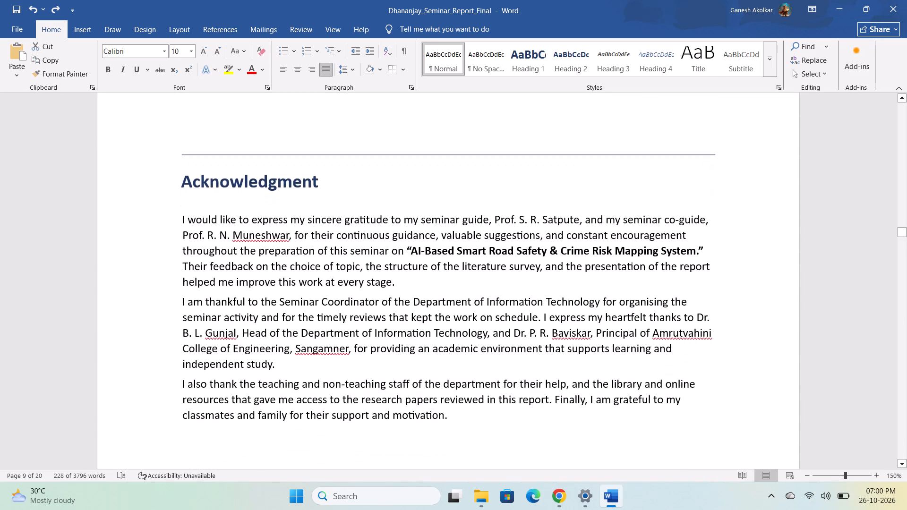
scroll(376, 292, "up", 2)
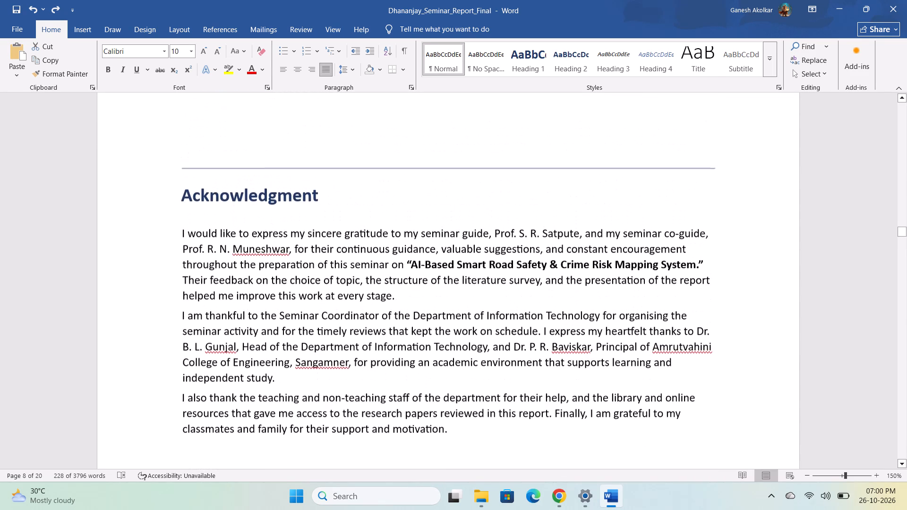
scroll(376, 292, "up", 1)
double_click(366, 248)
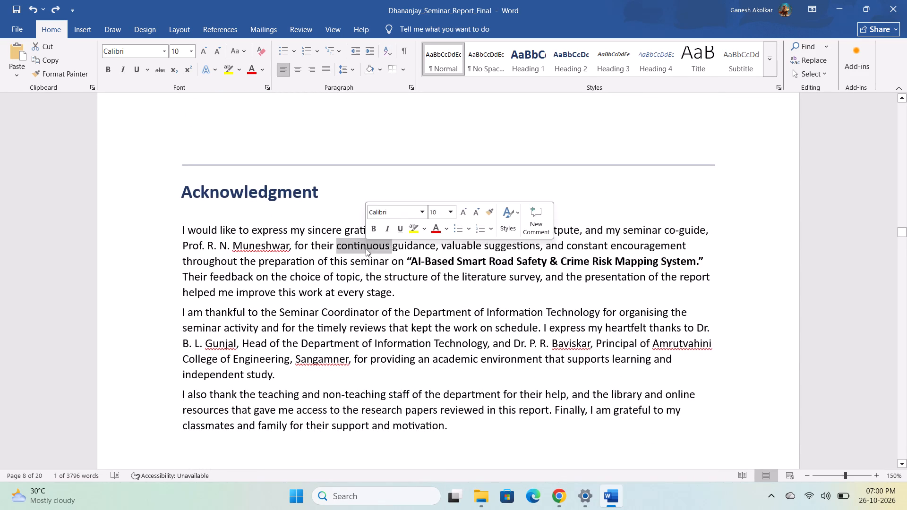
Review the Acknowledgment and Abstract pages and check the font and size of the Abstract body text.
left_click(392, 277)
scroll(392, 277, "down", 1)
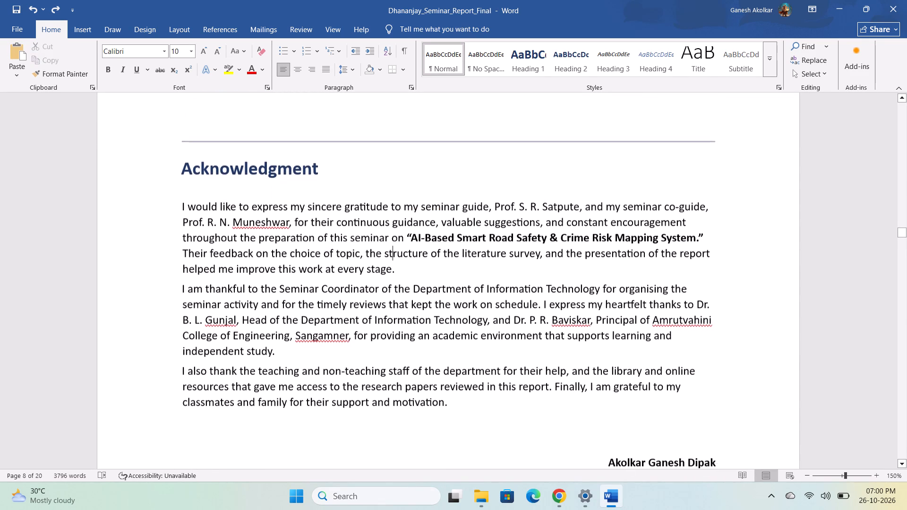
scroll(392, 277, "down", 4)
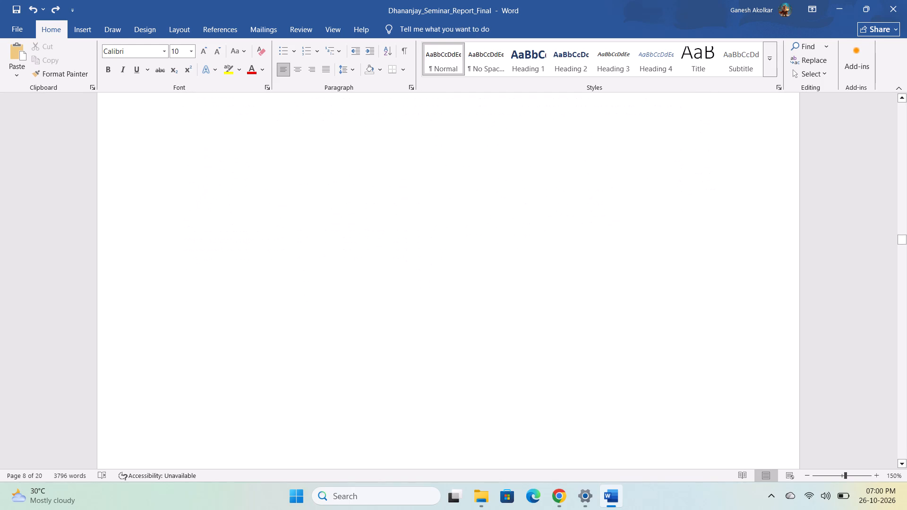
scroll(392, 277, "down", 4)
scroll(392, 277, "up", 1)
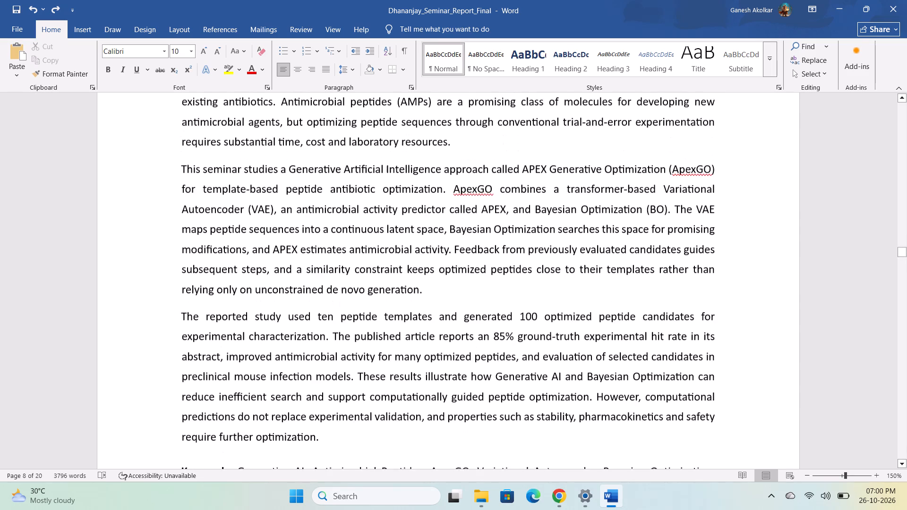
double_click(392, 277)
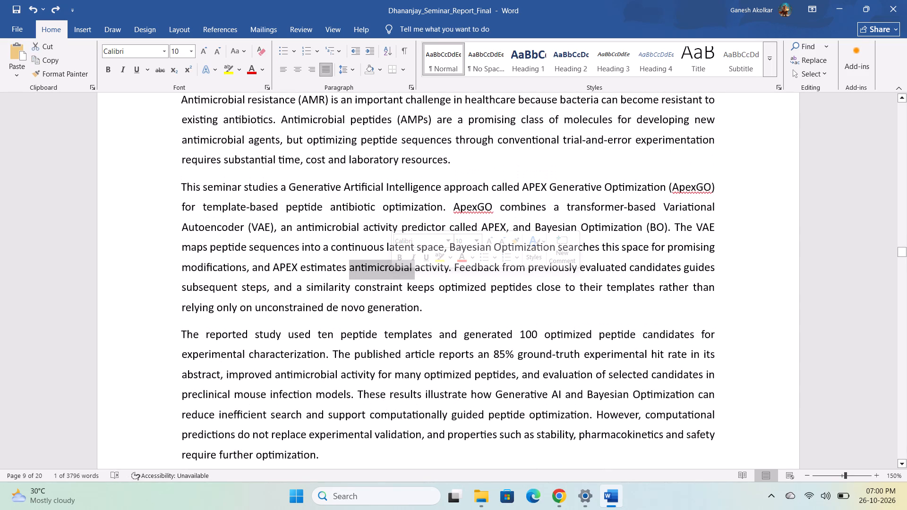
left_click(394, 305)
scroll(394, 305, "up", 1)
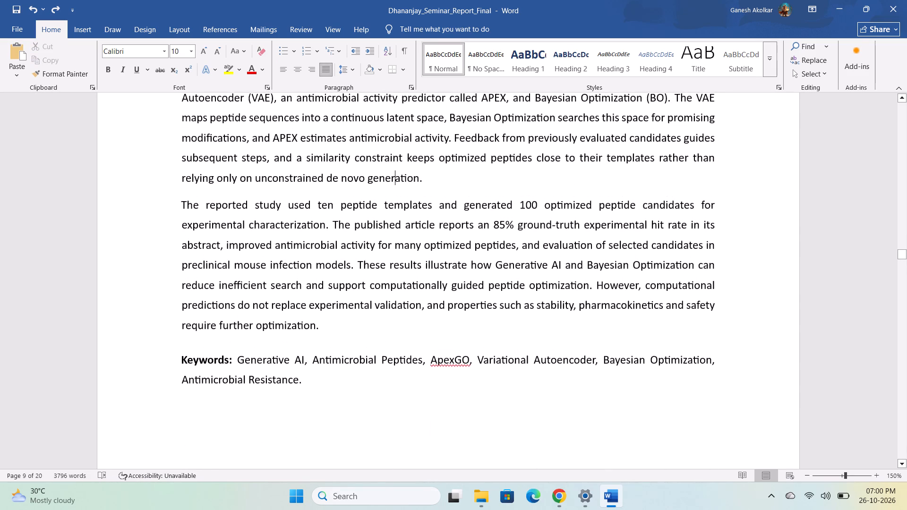
scroll(394, 305, "up", 1)
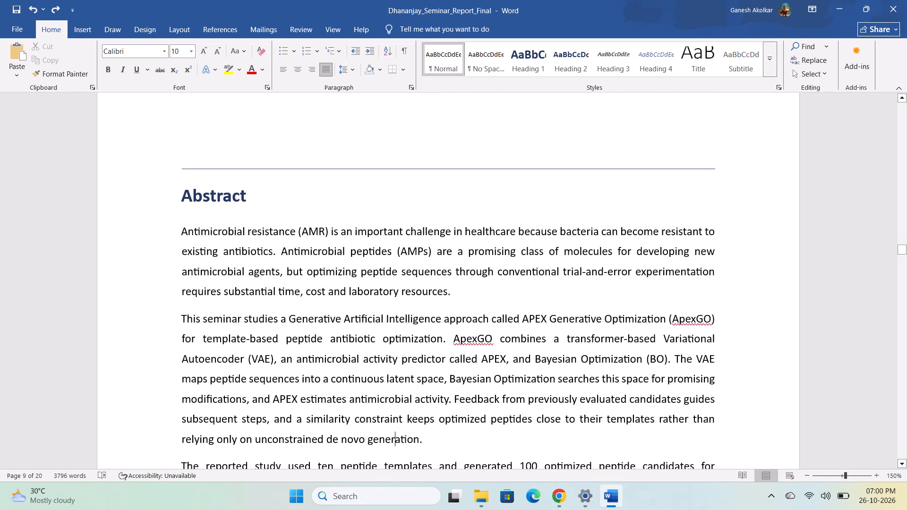
left_click_drag(182, 231, 334, 455)
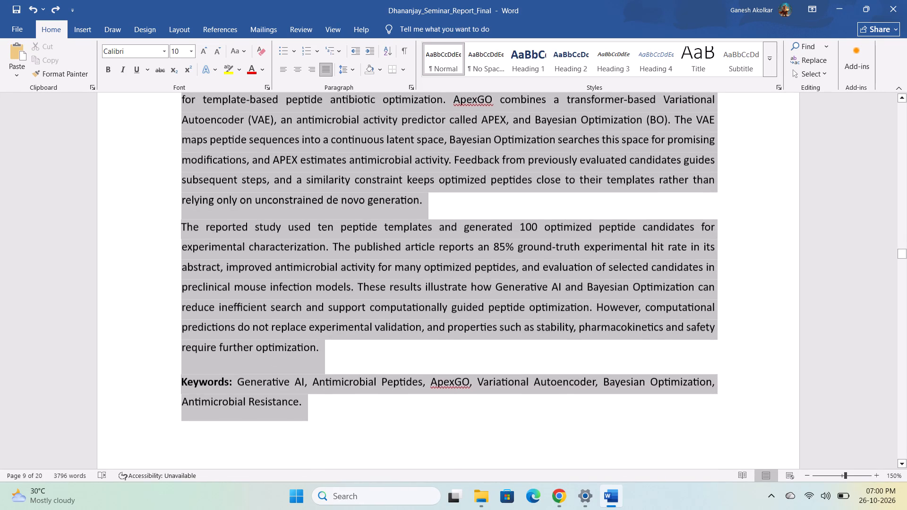
left_click_drag(334, 455, 312, 408)
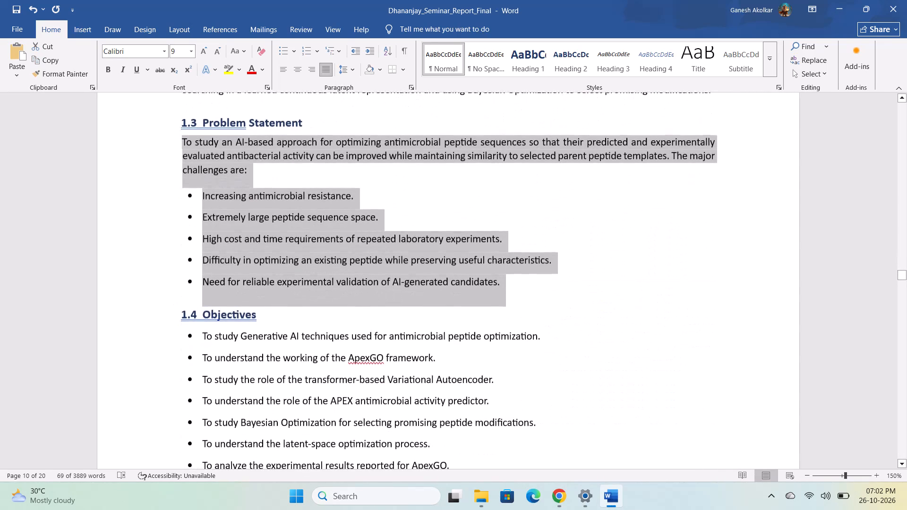
scroll(465, 352, "down", 4)
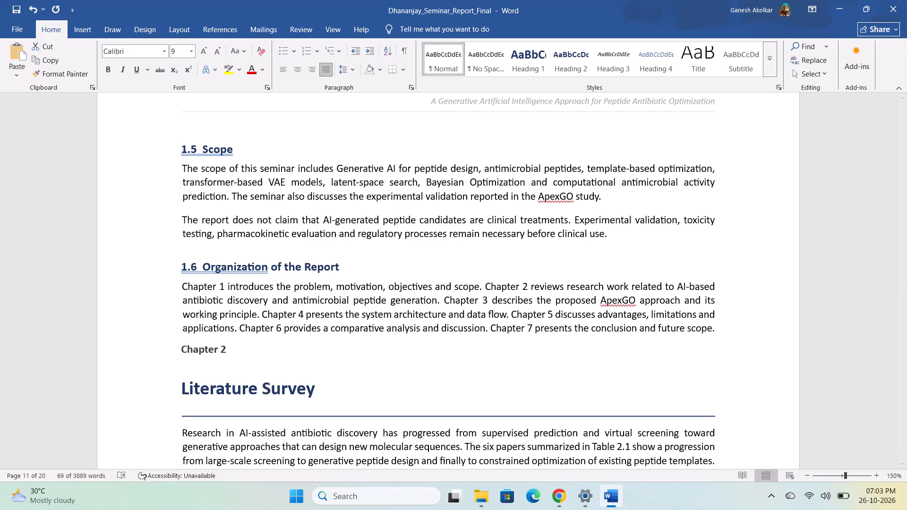
scroll(465, 352, "up", 2)
scroll(465, 352, "down", 1)
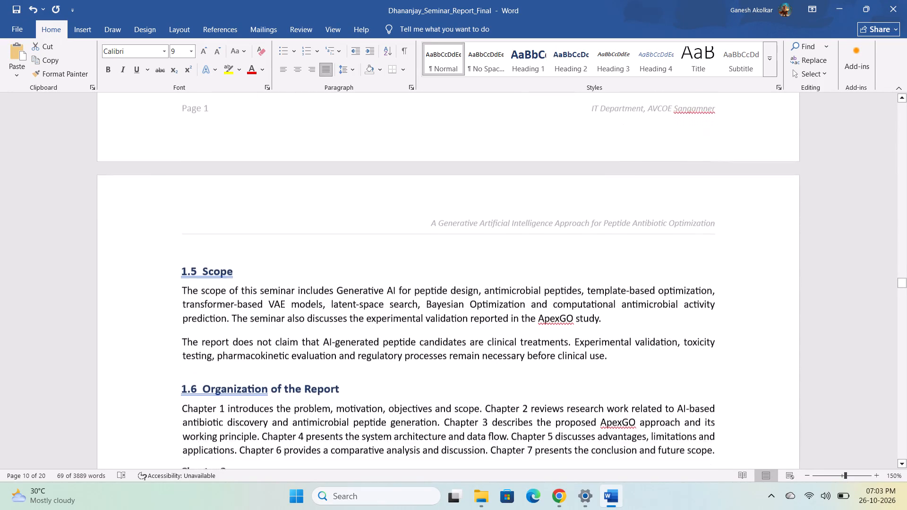
scroll(465, 352, "down", 1)
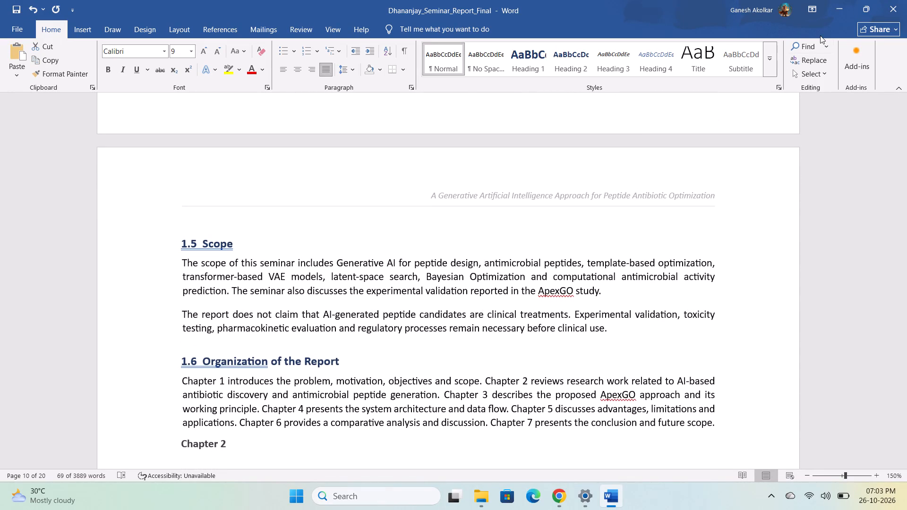
Switch to Chrome and search Google for "chatgpt" in a new tab.
left_click(831, 17)
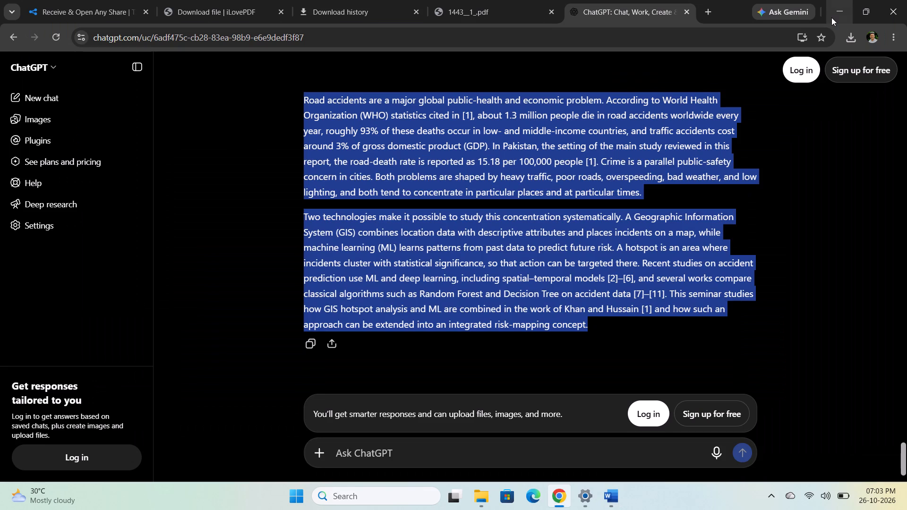
left_click(653, 150)
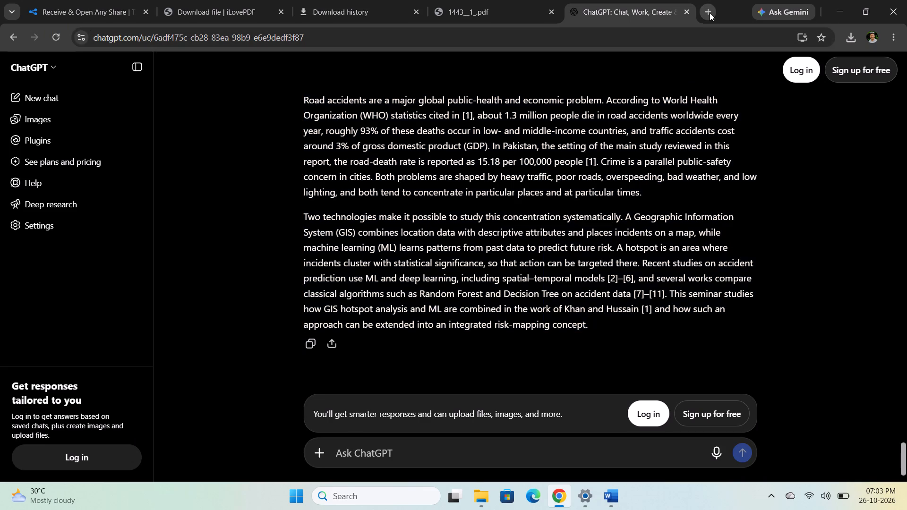
left_click(710, 13)
left_click(304, 239)
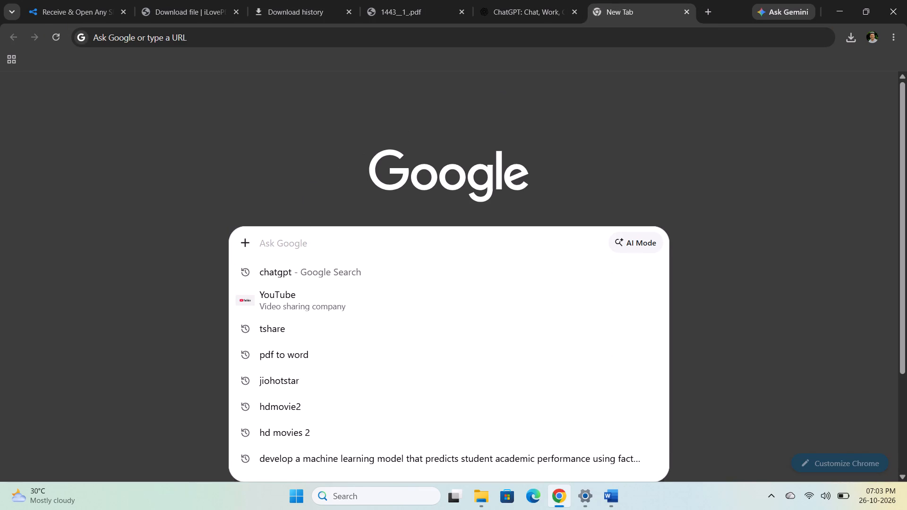
left_click(305, 275)
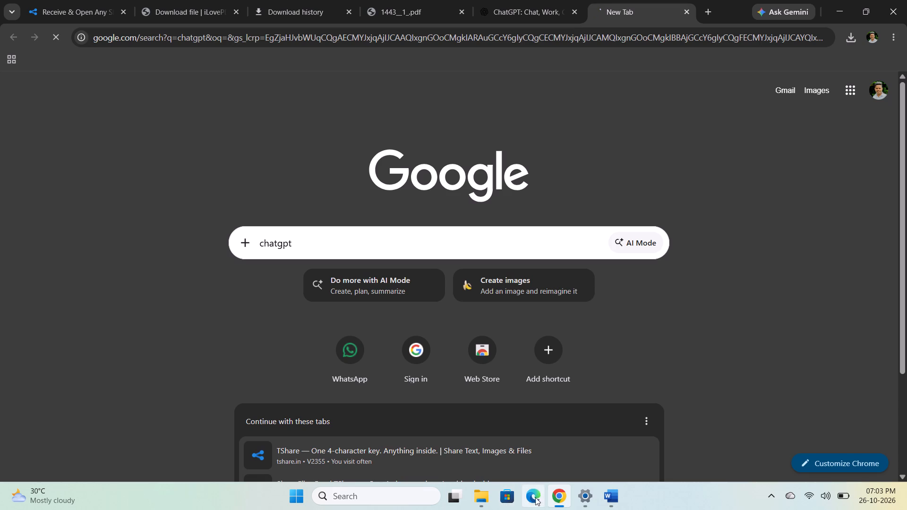
Find the technical seminar synopsis ganesh.pdf among last month's files in the Downloads folder and open it.
left_click(488, 500)
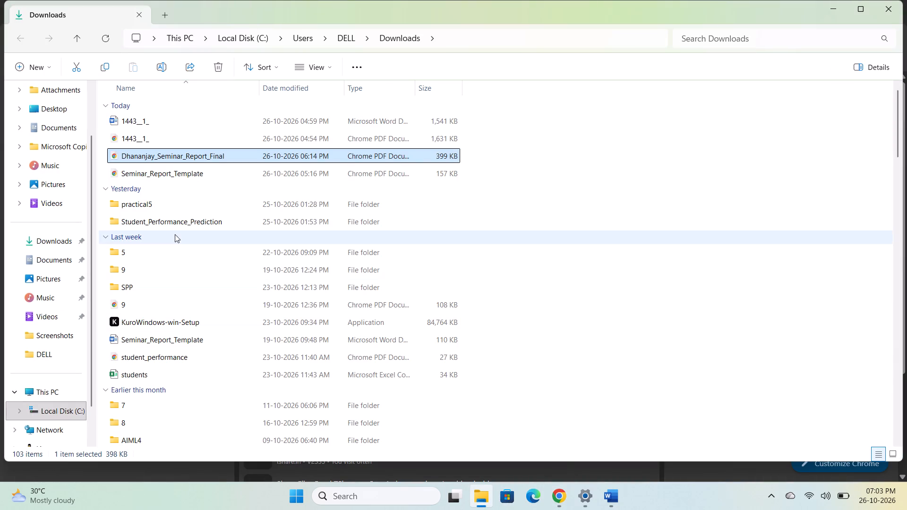
scroll(184, 342, "down", 2)
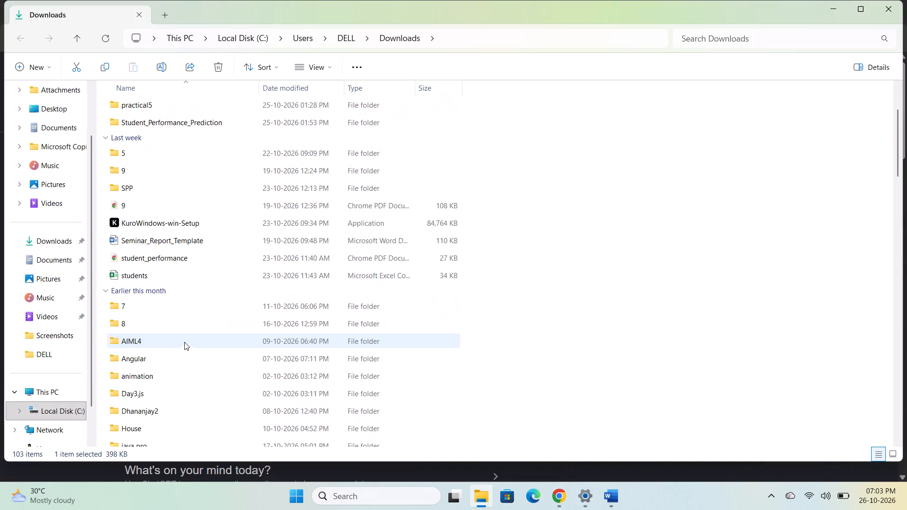
scroll(184, 342, "down", 3)
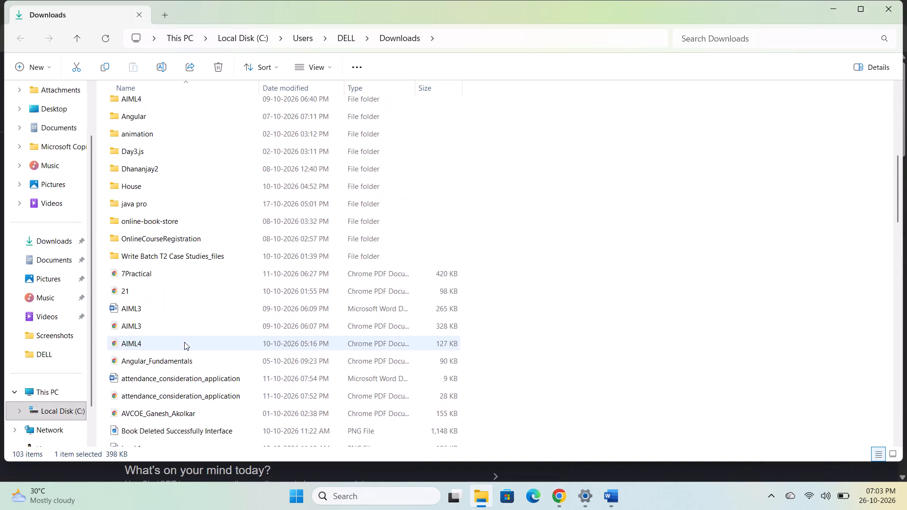
scroll(184, 342, "down", 3)
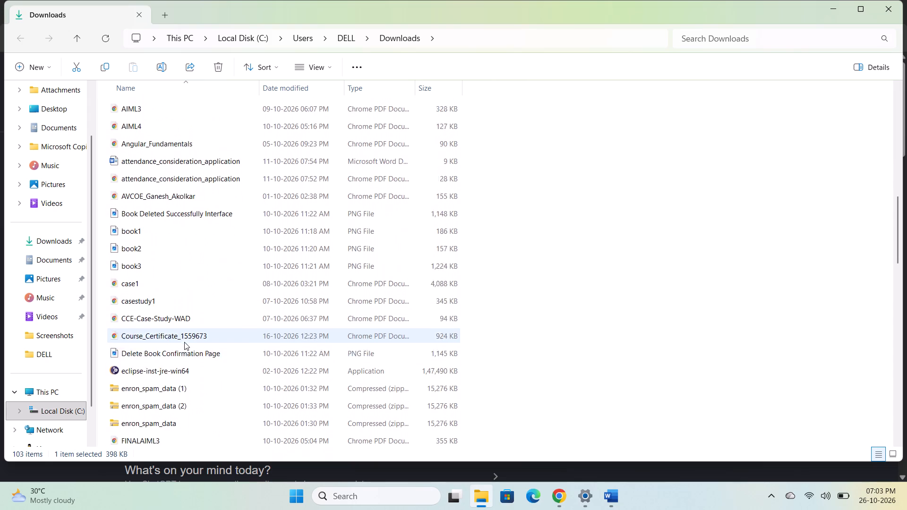
scroll(184, 342, "down", 3)
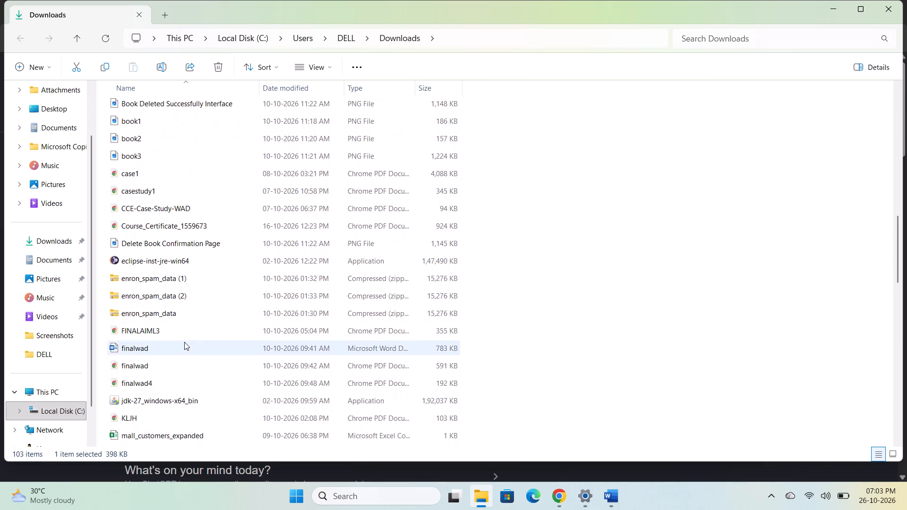
scroll(184, 342, "down", 3)
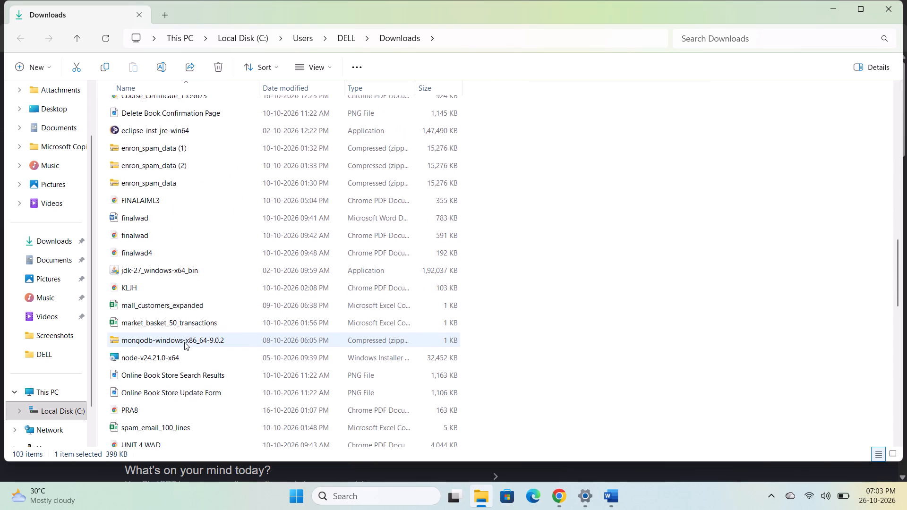
scroll(184, 342, "down", 4)
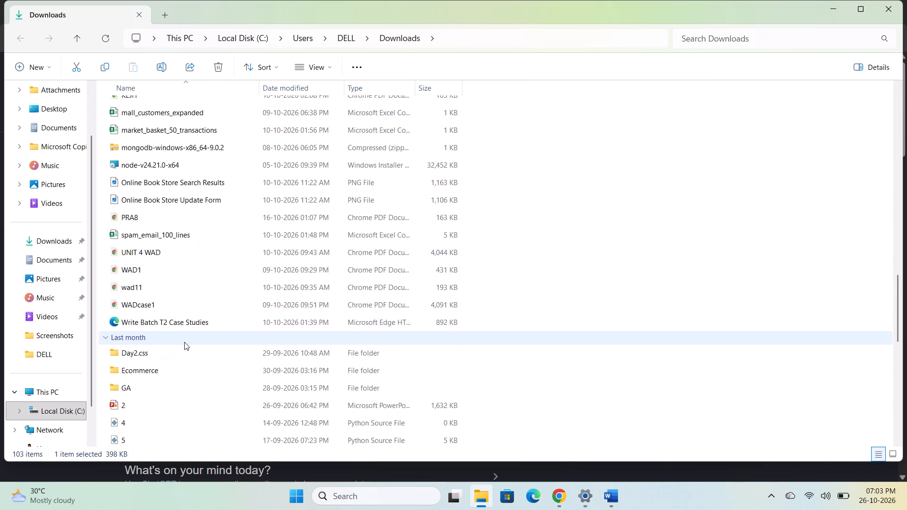
scroll(184, 342, "down", 2)
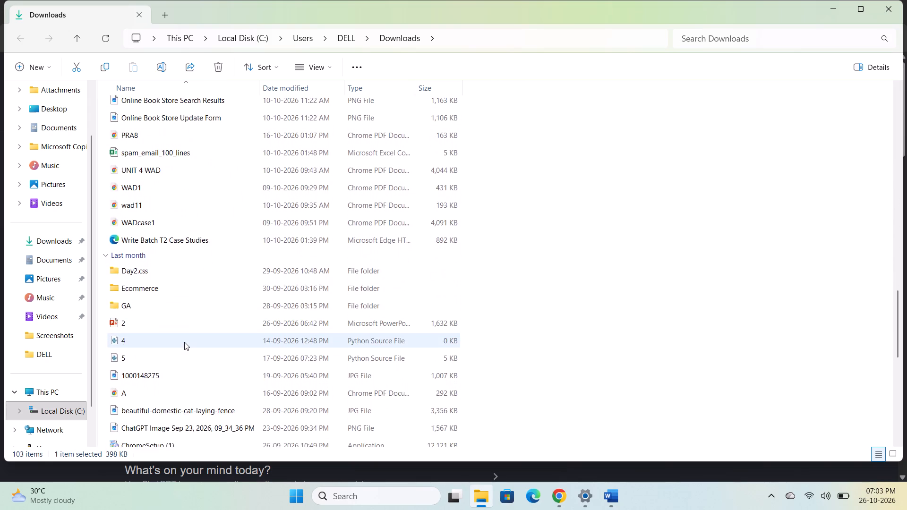
scroll(184, 342, "down", 4)
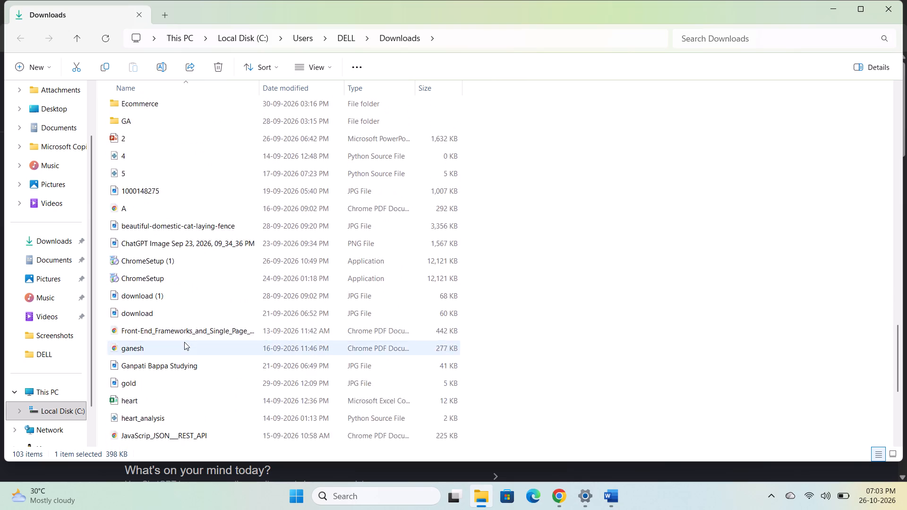
scroll(184, 342, "down", 3)
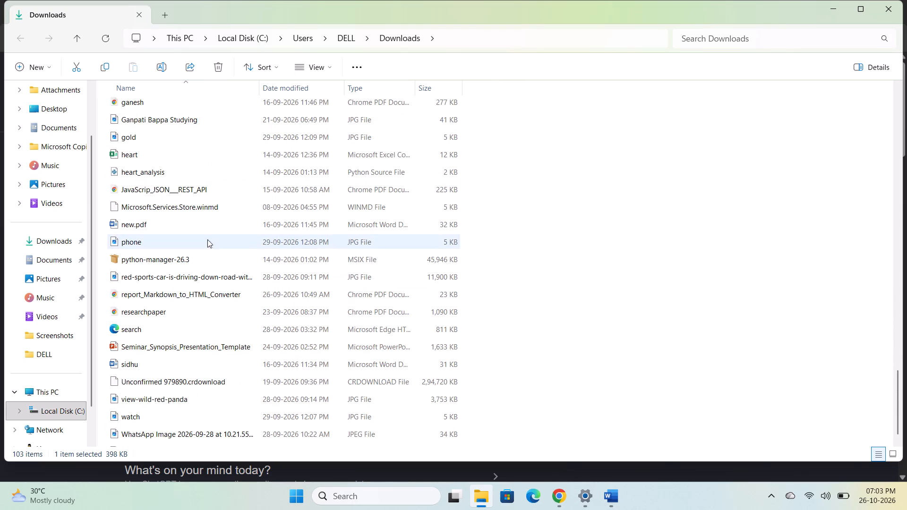
scroll(199, 399, "down", 1)
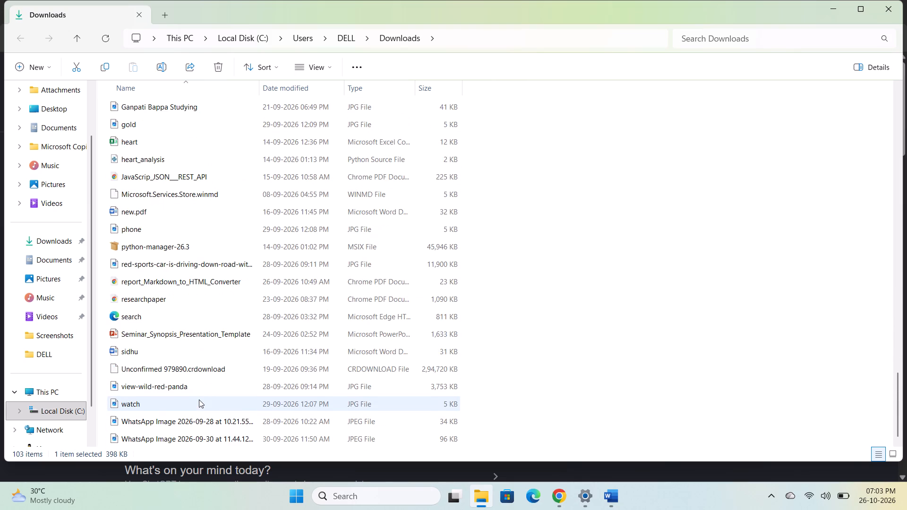
scroll(199, 399, "down", 2)
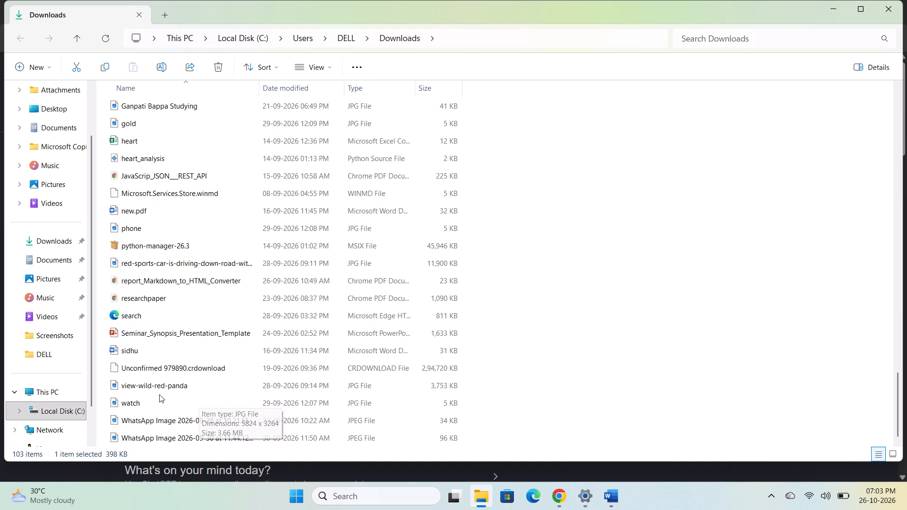
scroll(199, 417, "down", 2)
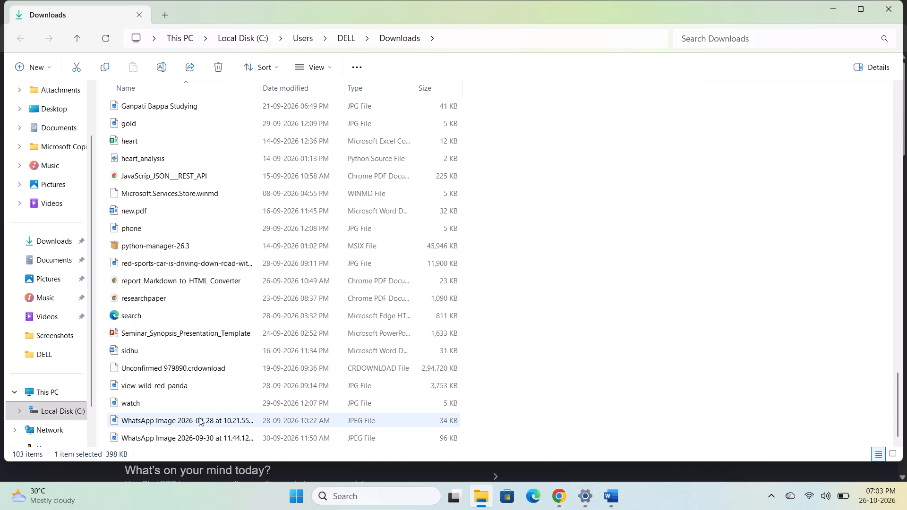
scroll(199, 417, "up", 3)
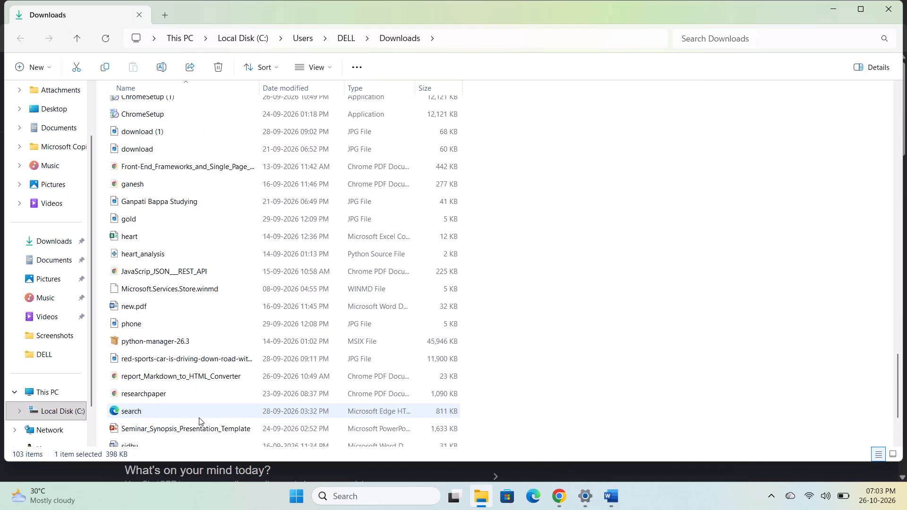
scroll(199, 417, "up", 1)
scroll(182, 267, "up", 1)
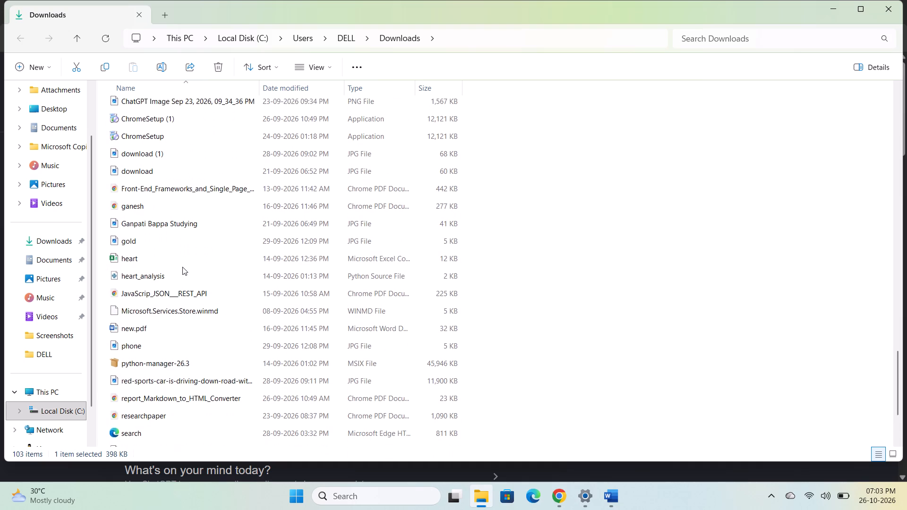
scroll(182, 267, "up", 1)
double_click(154, 244)
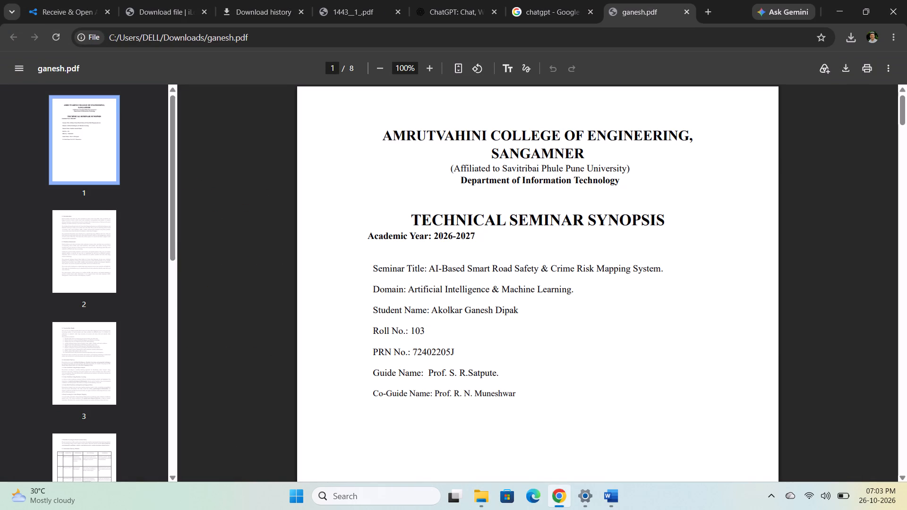
left_click_drag(370, 266, 610, 297)
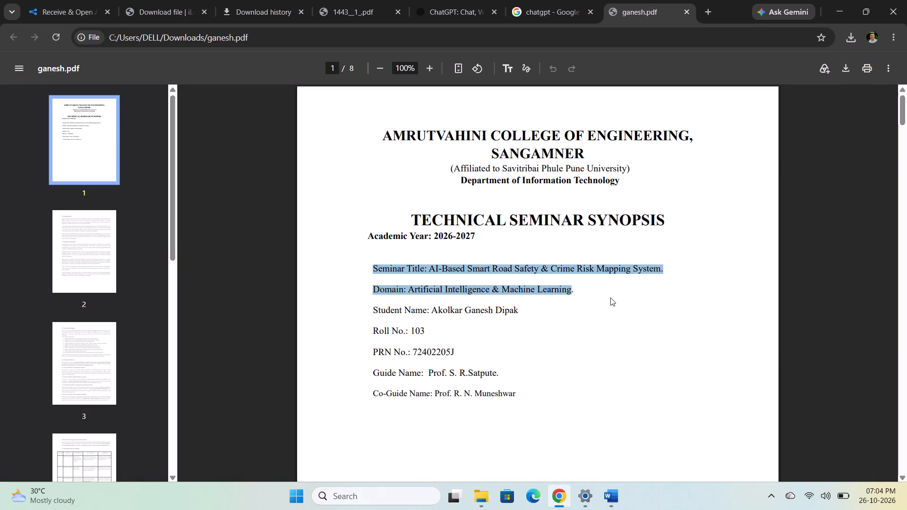
left_click(610, 297)
left_click_drag(411, 217, 603, 306)
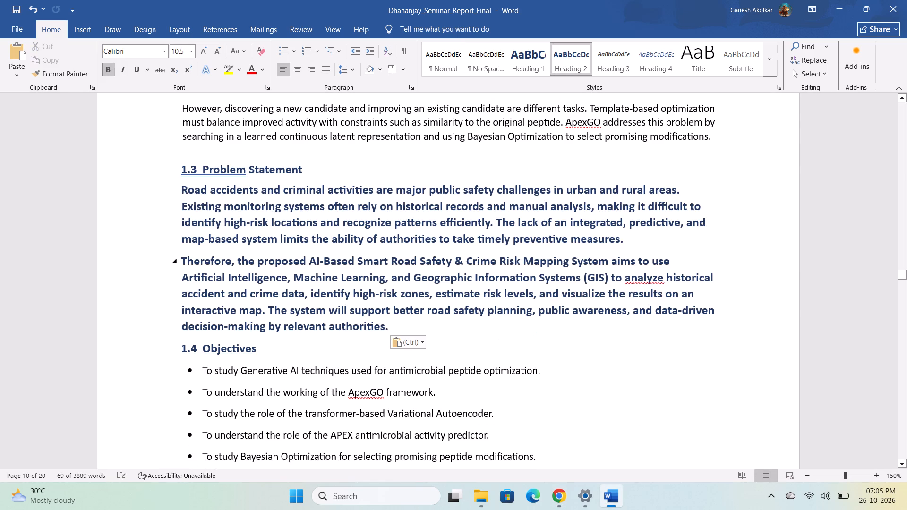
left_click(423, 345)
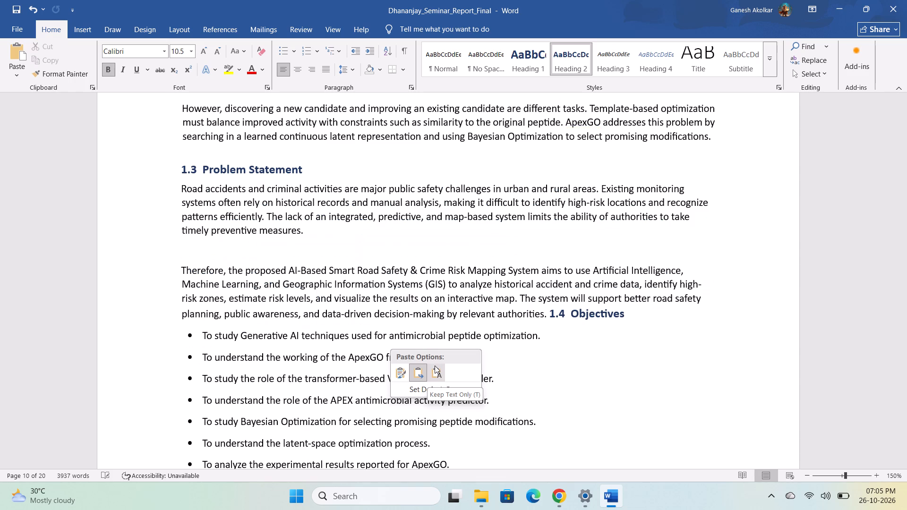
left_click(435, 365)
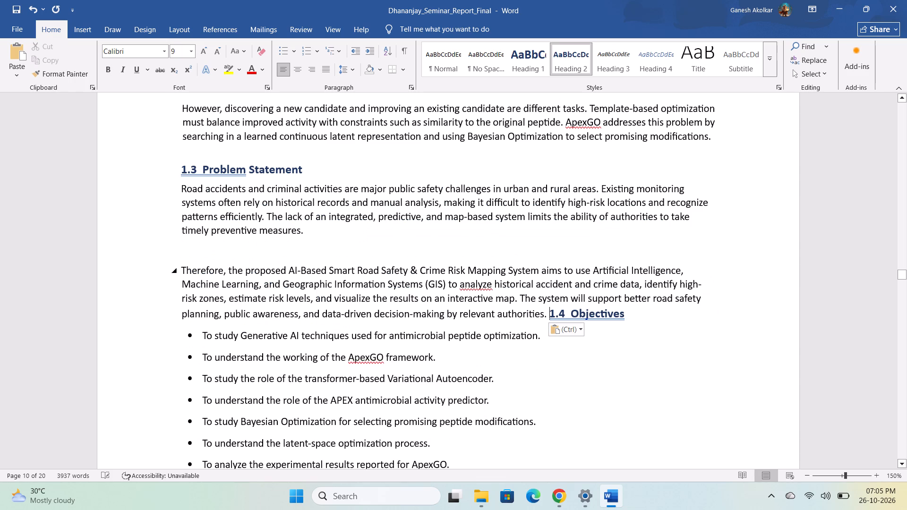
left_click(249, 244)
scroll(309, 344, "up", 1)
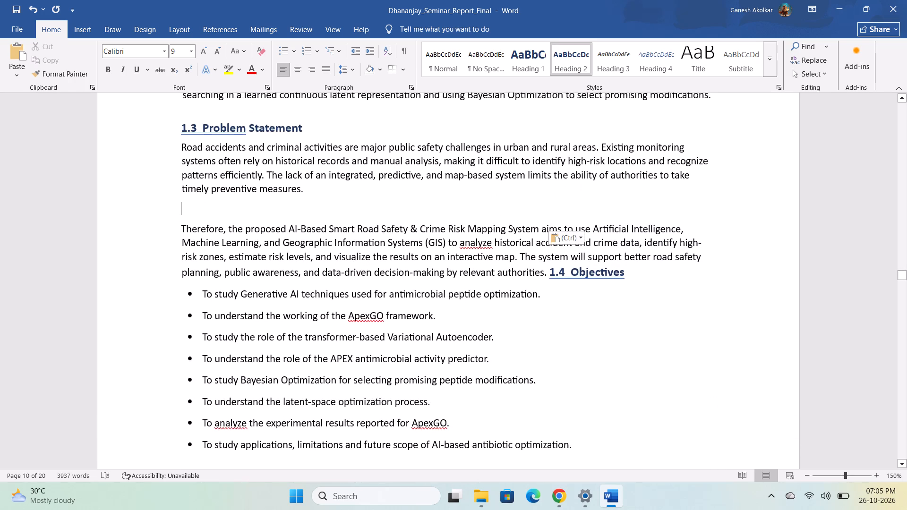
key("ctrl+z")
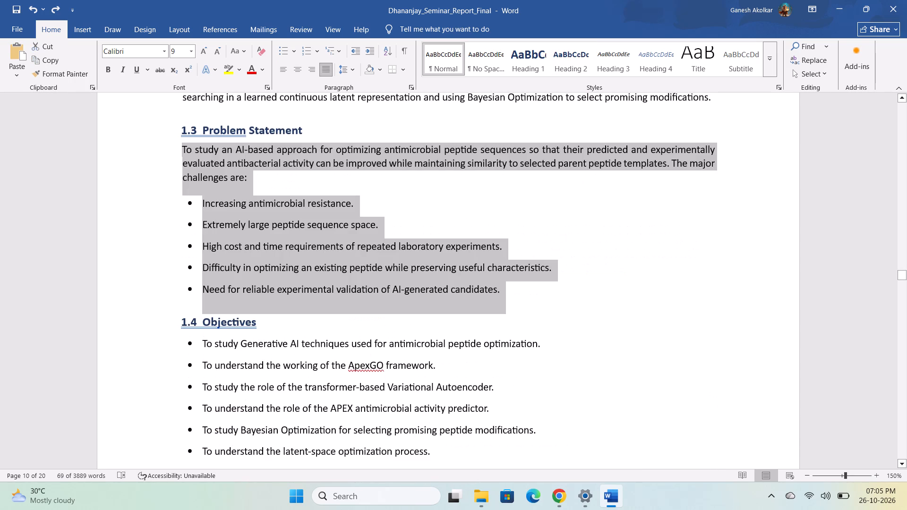
Replace section 1.3's selected body with the copied problem statement as text only, and put the 1.4 Objectives heading on its own line.
key("ctrl+v")
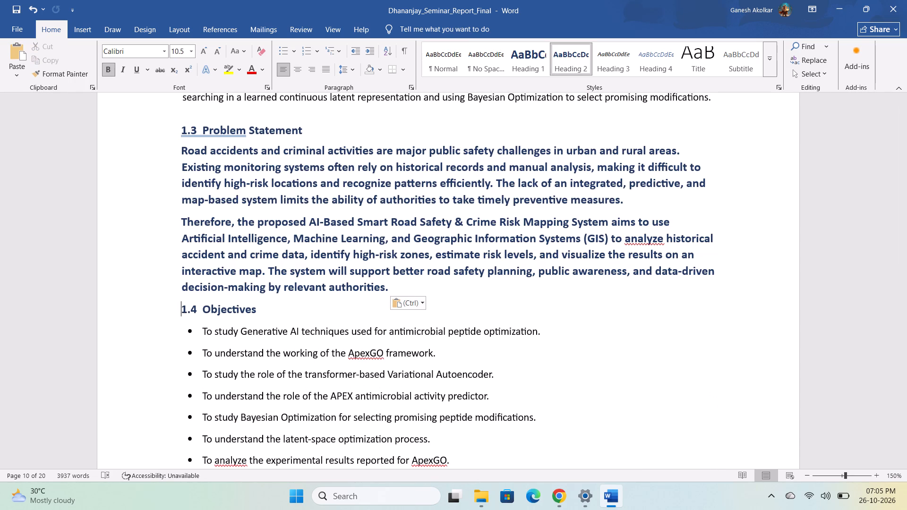
left_click(389, 289)
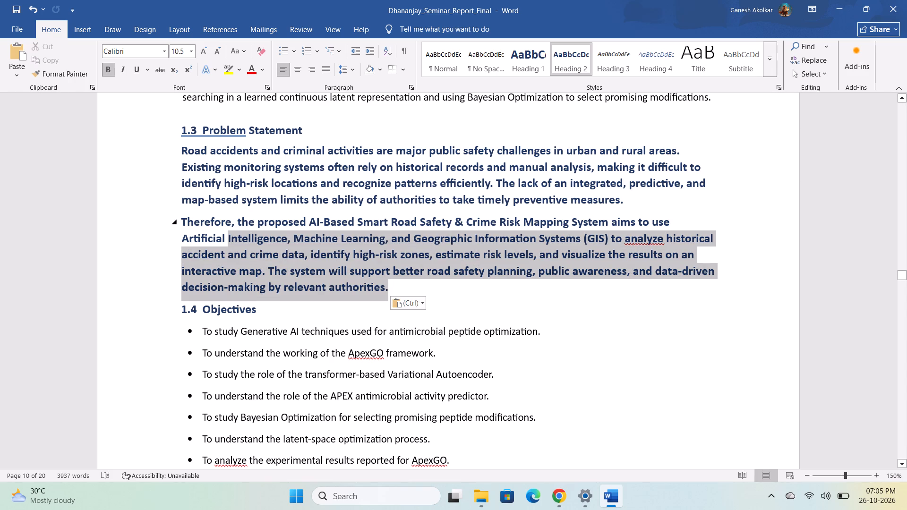
left_click(419, 305)
left_click(432, 328)
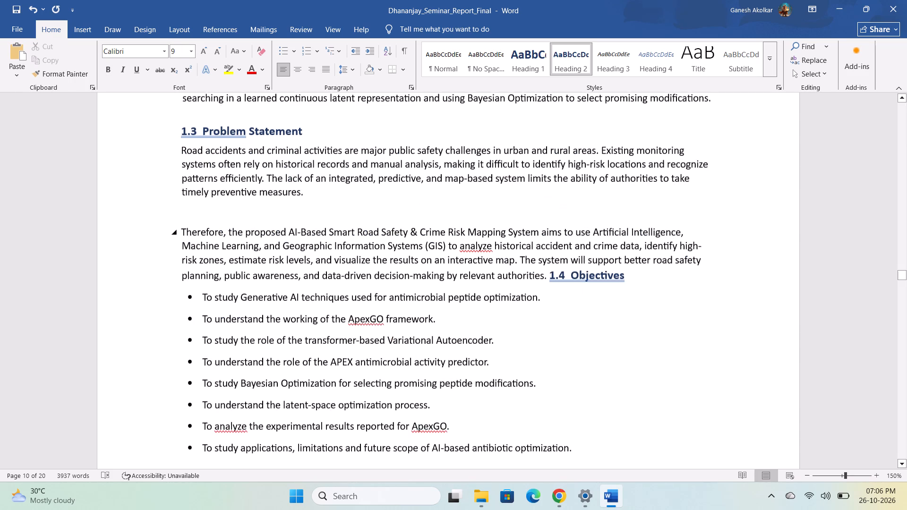
key("Return")
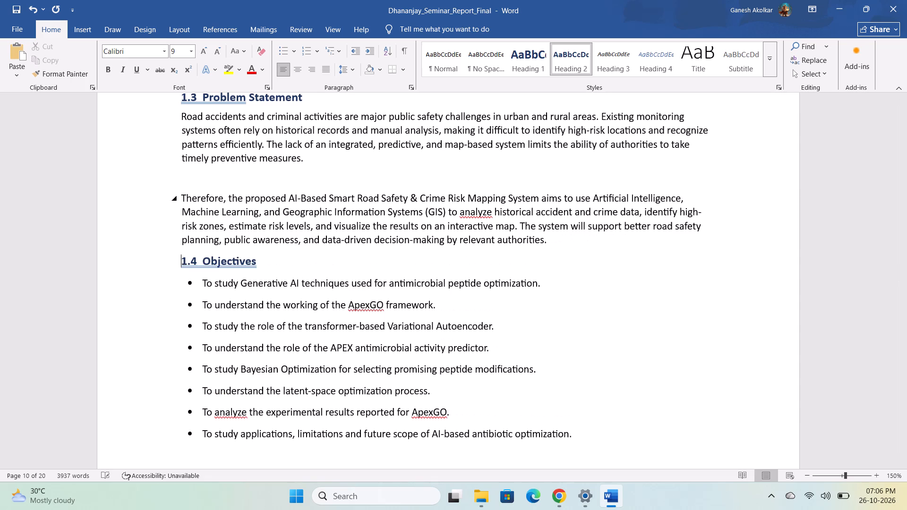
Delete the empty line between the two problem statement paragraphs in section 1.3.
scroll(370, 241, "up", 1)
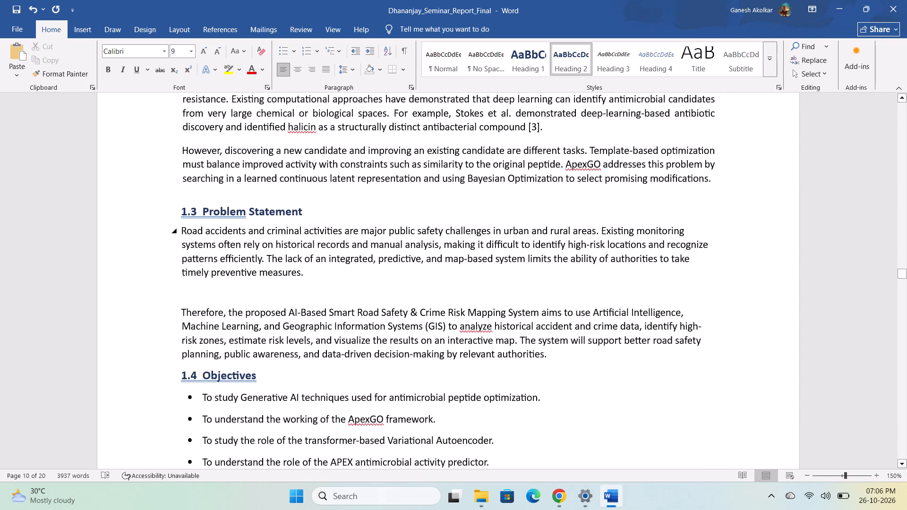
double_click(204, 191)
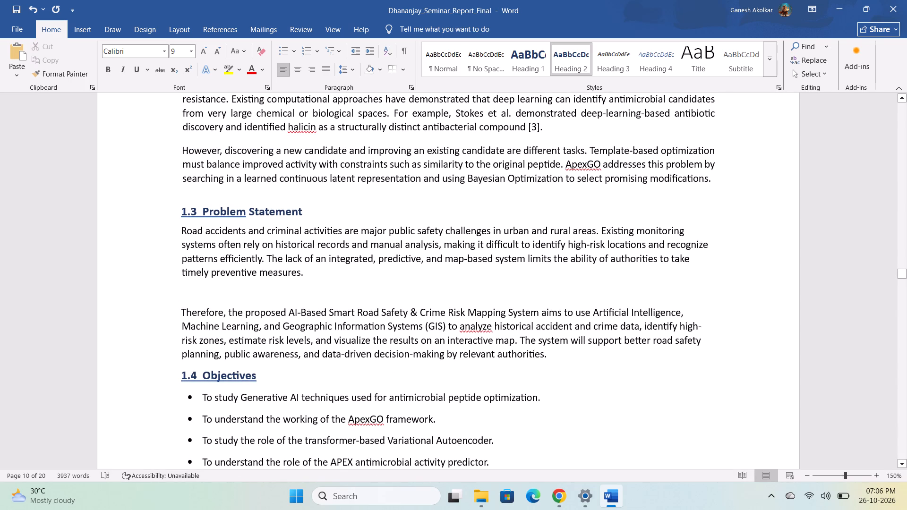
left_click(204, 191)
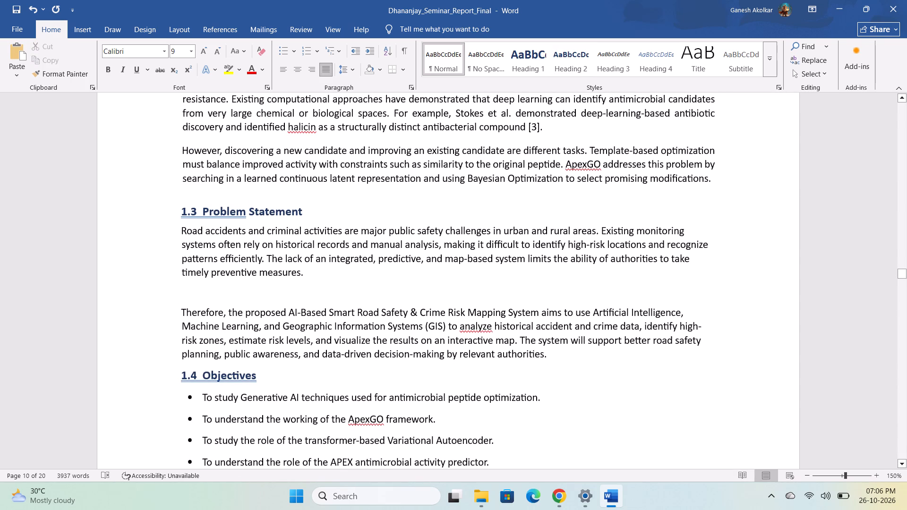
left_click_drag(182, 203, 276, 212)
left_click(276, 212)
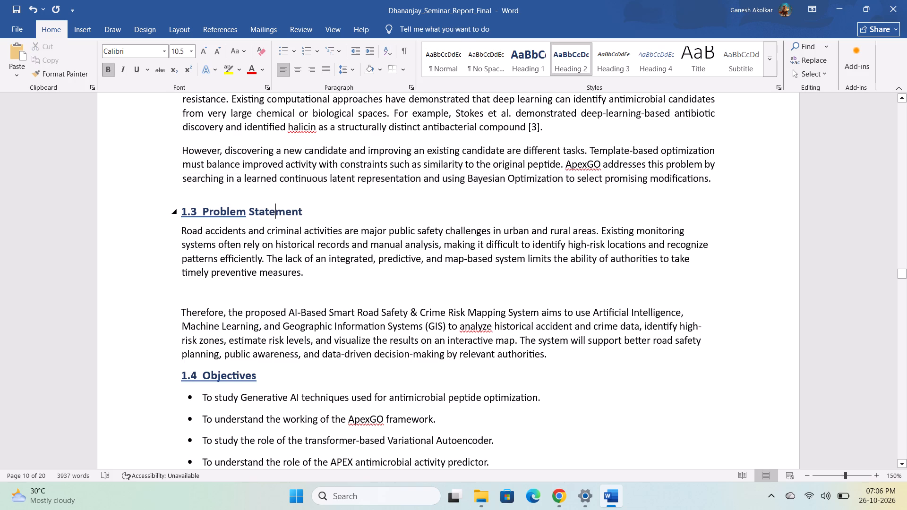
left_click_drag(185, 349, 243, 354)
left_click(243, 354)
left_click(188, 283)
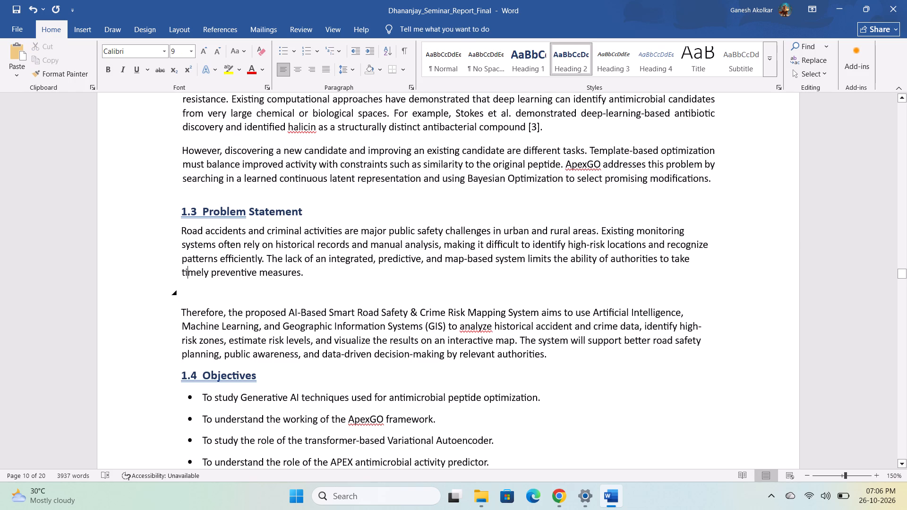
left_click(188, 294)
key("BackSpace")
key("BackSpace")
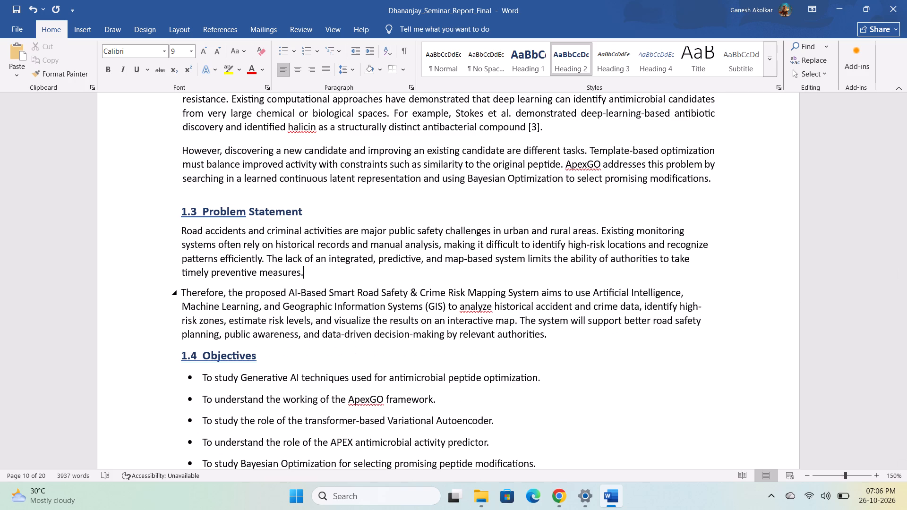
scroll(188, 294, "down", 1)
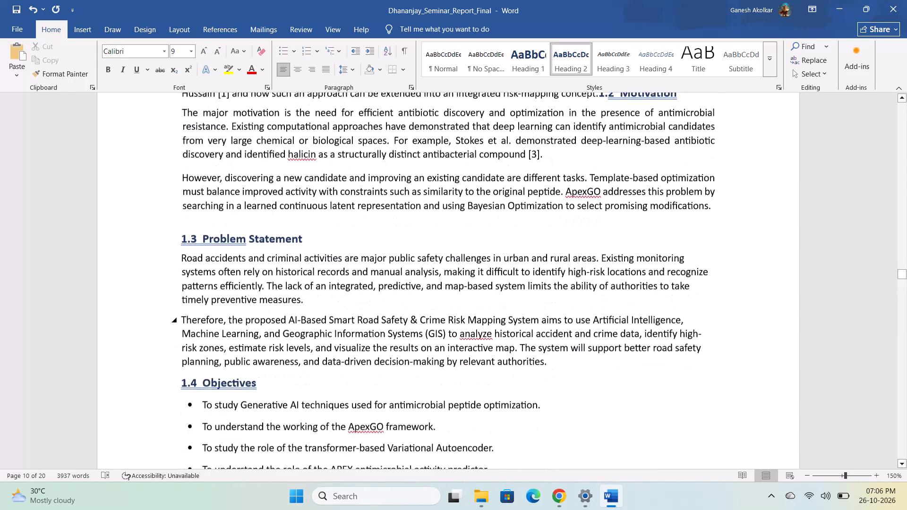
scroll(188, 294, "down", 2)
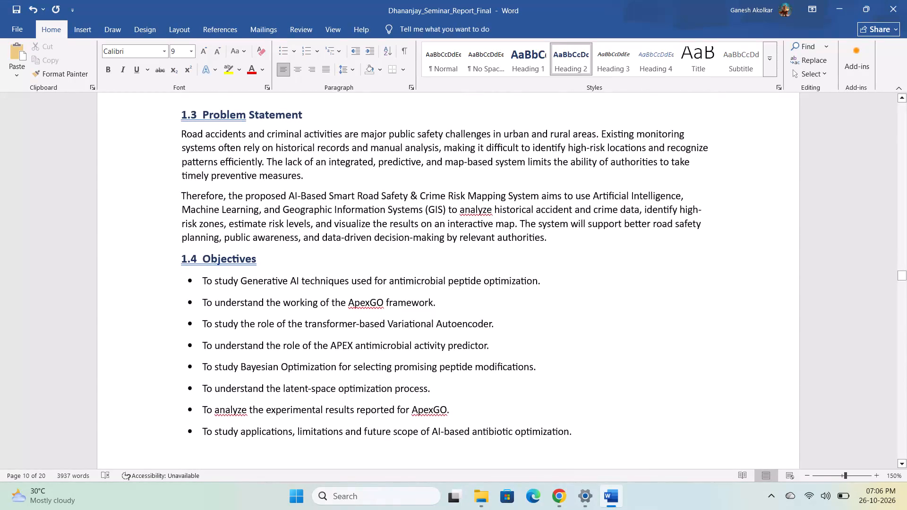
scroll(188, 294, "down", 1)
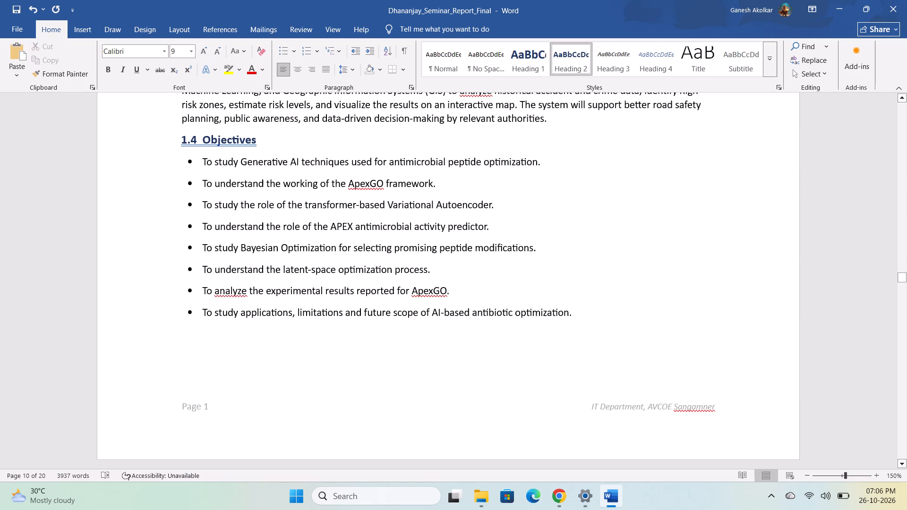
left_click_drag(200, 158, 347, 254)
left_click(347, 254)
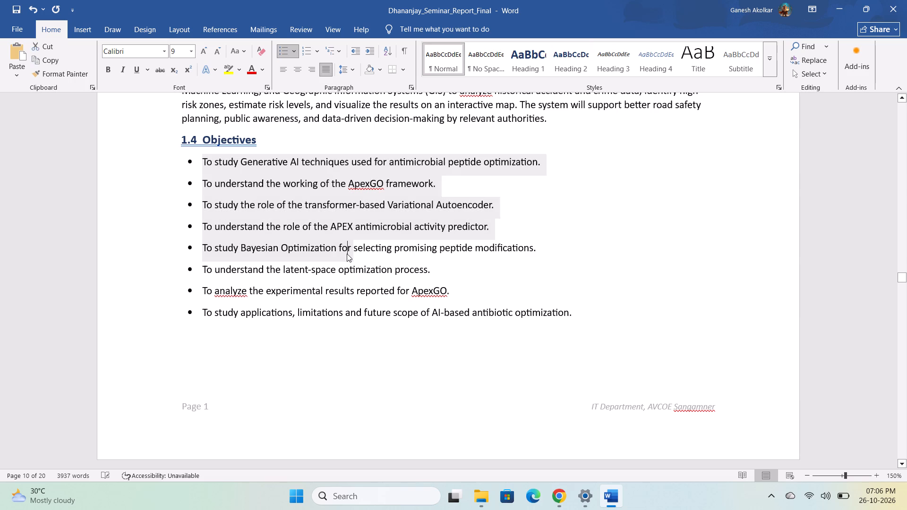
left_click_drag(259, 144, 231, 140)
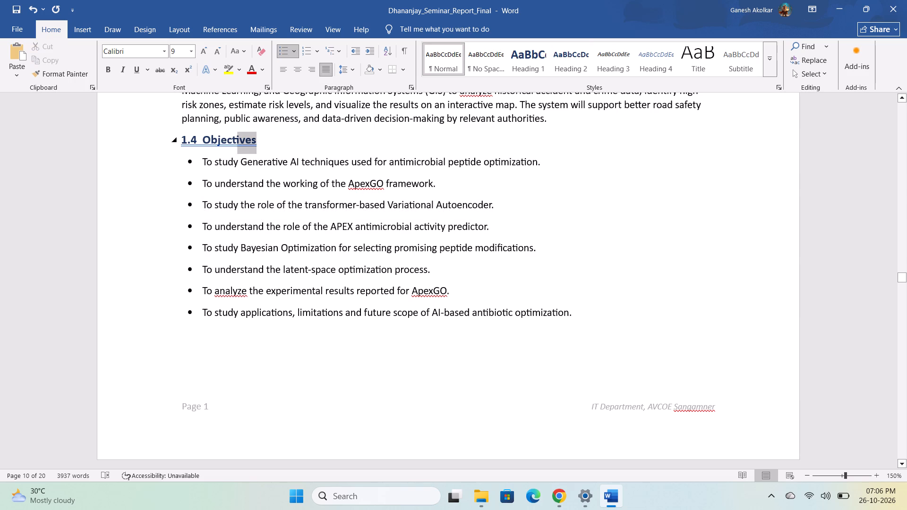
left_click_drag(231, 140, 203, 136)
key("ctrl+c")
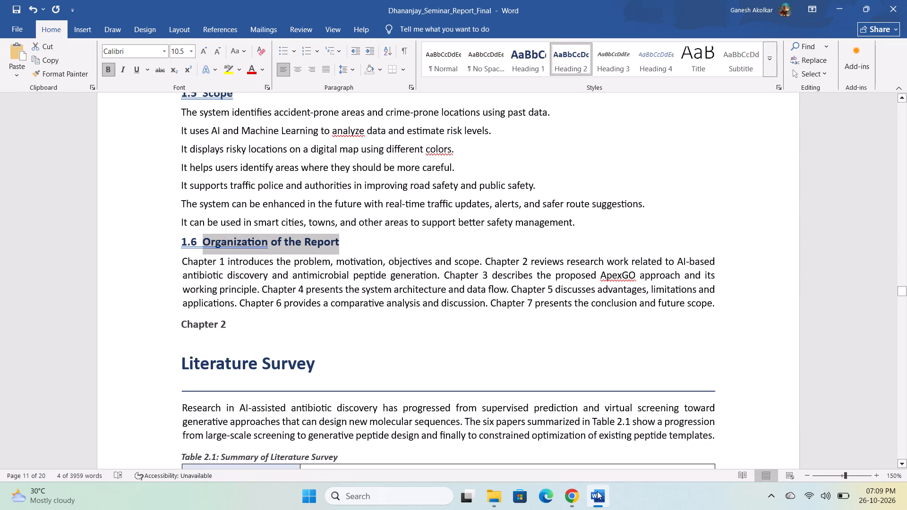
Insert eight blank lines before the Chapter 2 label so that the chapter starts on a new page.
left_click(563, 370)
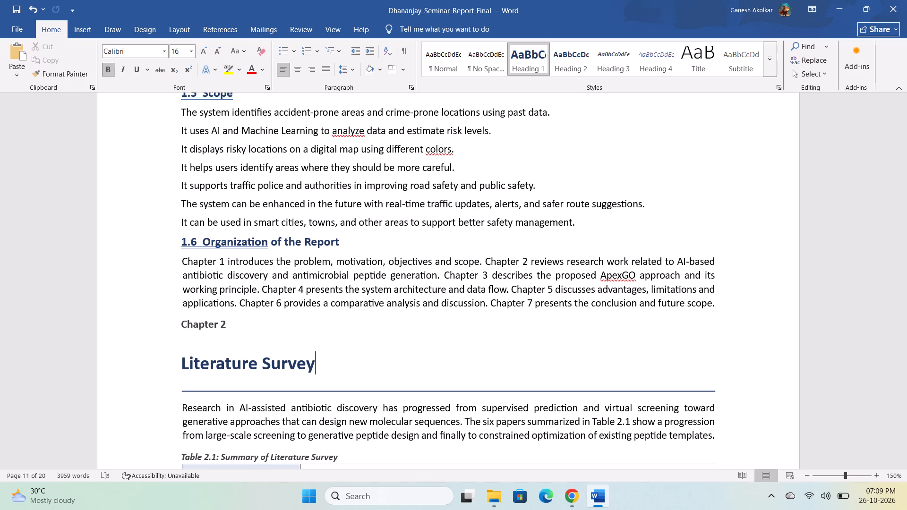
left_click(180, 321)
key("Return")
key("Return")
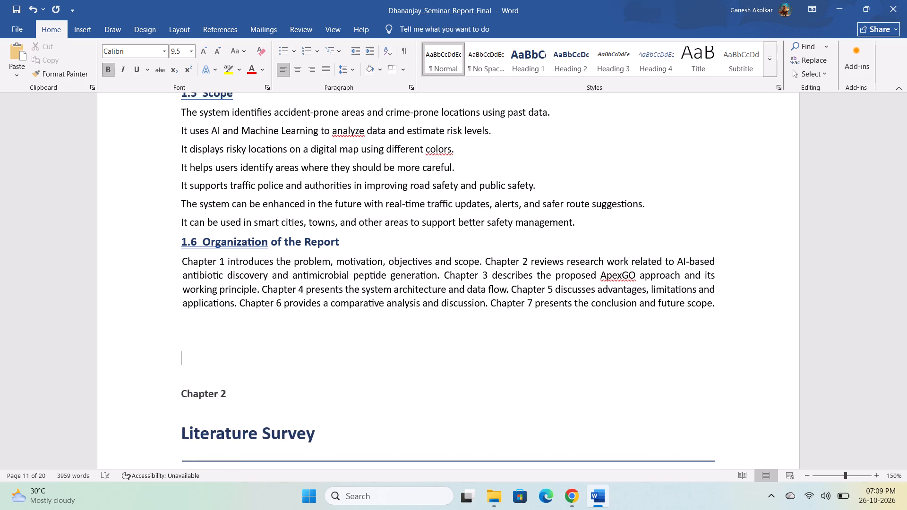
key("Return")
scroll(180, 321, "down", 1)
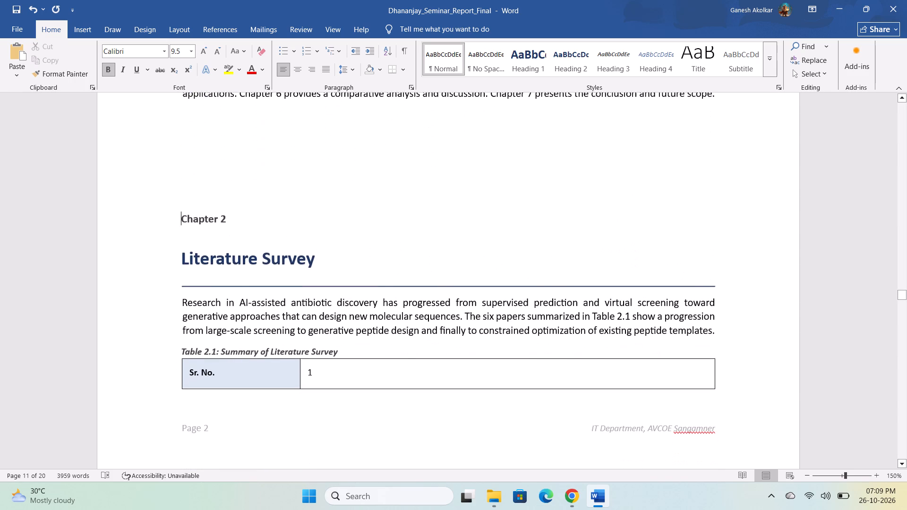
key("Return")
key("Return")
key("Return")
key("Return")
key("Return")
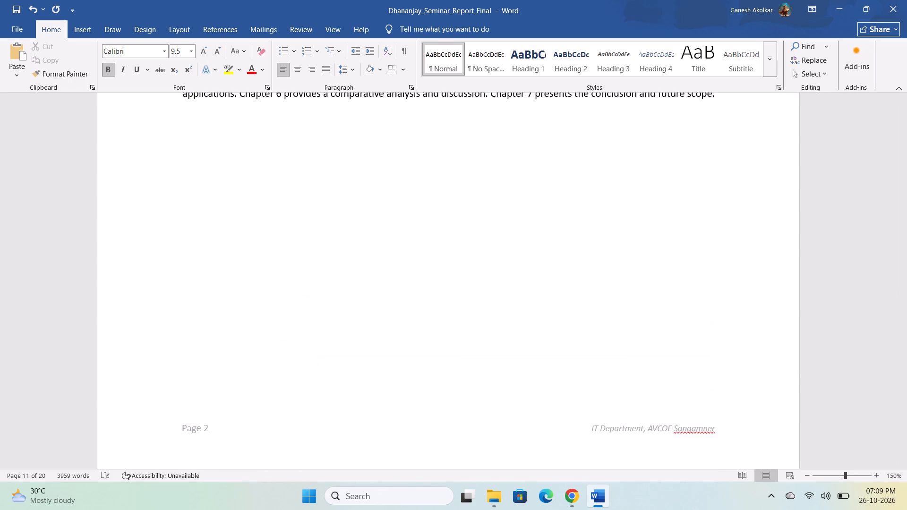
scroll(180, 321, "down", 1)
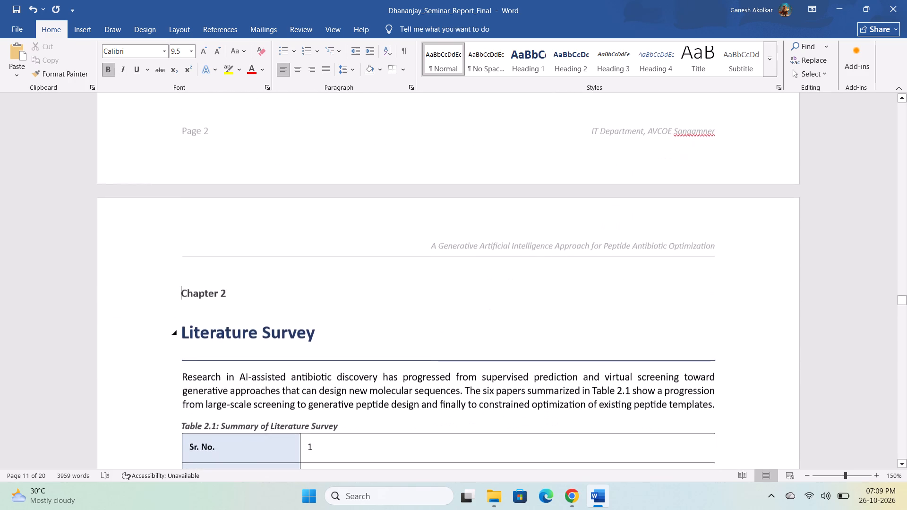
Review the updated sections 1.3 to 1.6 and the start of the Literature Survey chapter.
scroll(180, 321, "down", 1)
scroll(180, 321, "up", 2)
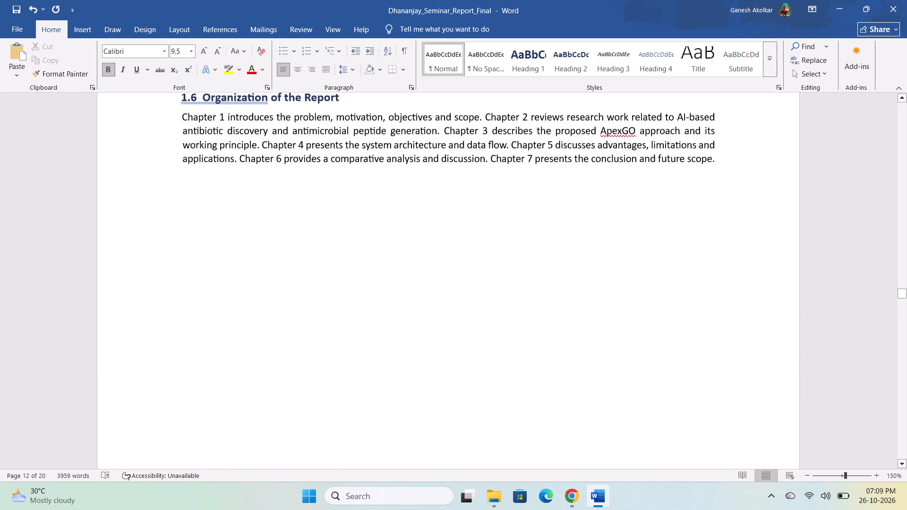
scroll(180, 321, "up", 3)
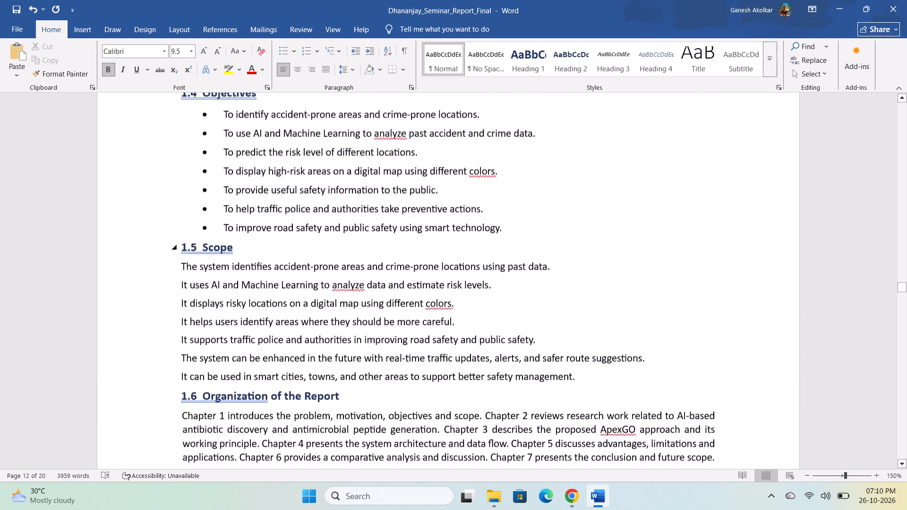
scroll(180, 321, "up", 1)
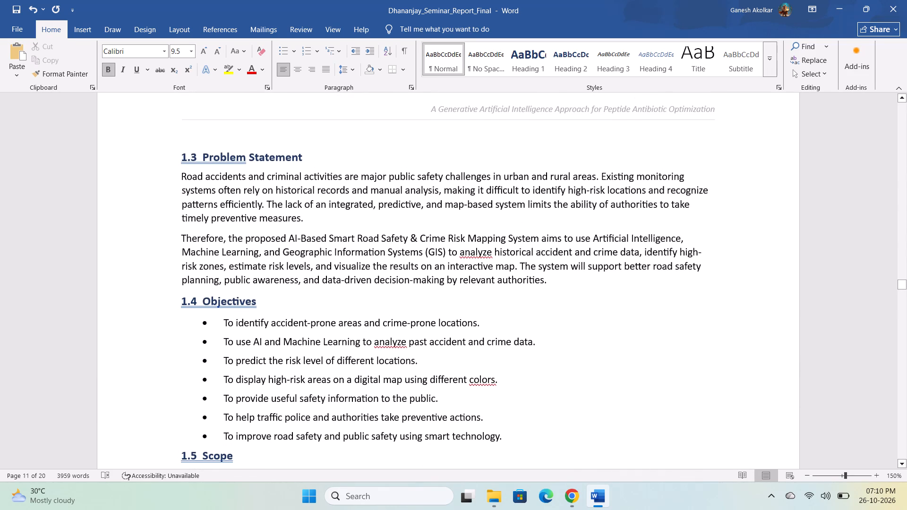
scroll(181, 310, "down", 2)
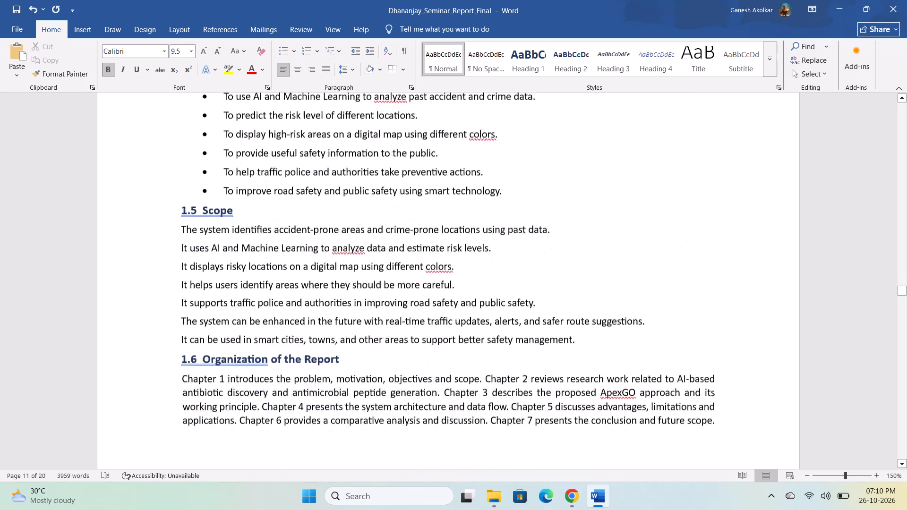
scroll(181, 310, "down", 2)
scroll(181, 310, "up", 1)
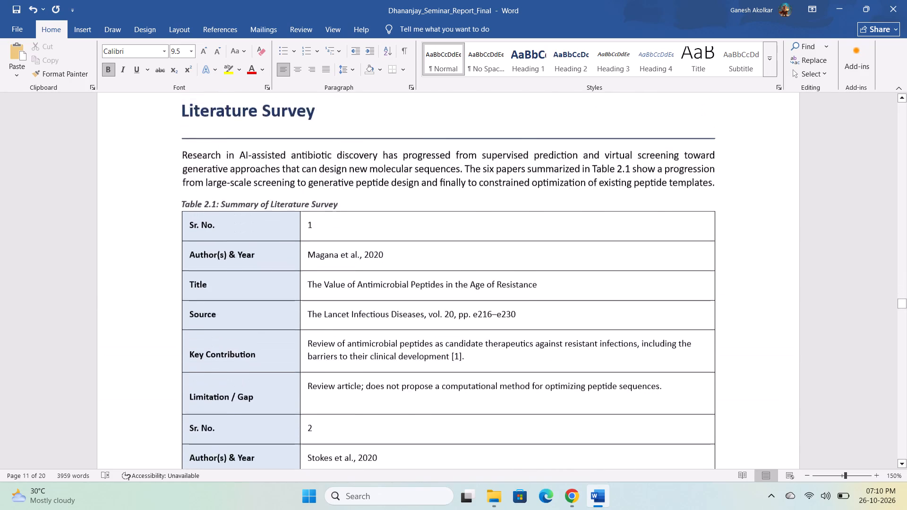
scroll(181, 310, "up", 1)
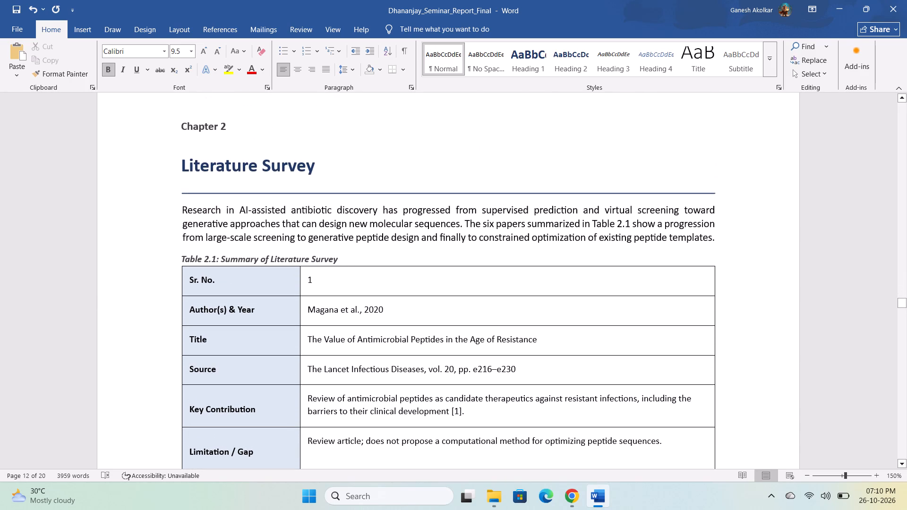
left_click_drag(181, 170, 289, 183)
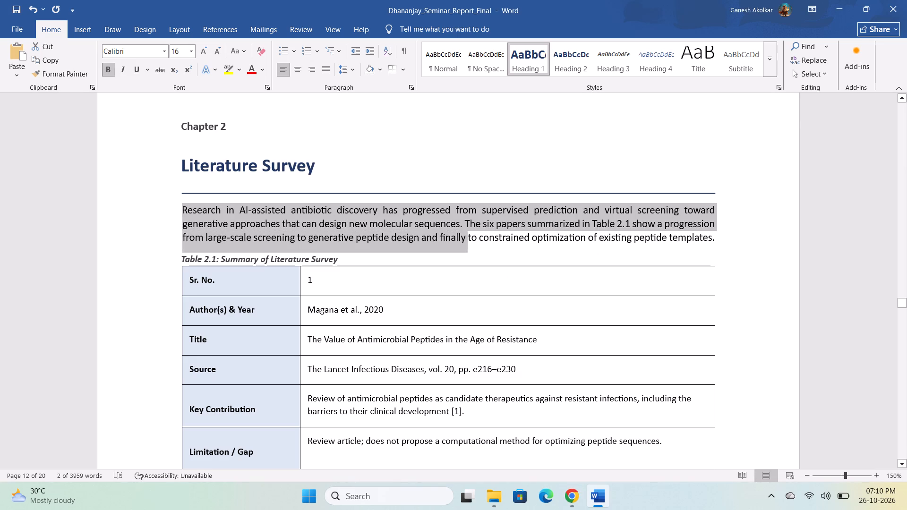
left_click_drag(475, 243, 643, 237)
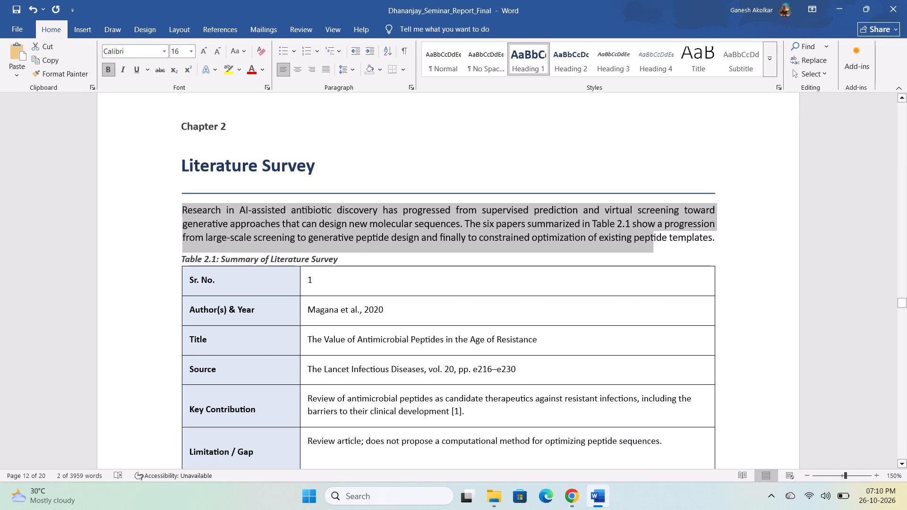
left_click_drag(643, 237, 722, 237)
key("ctrl+v")
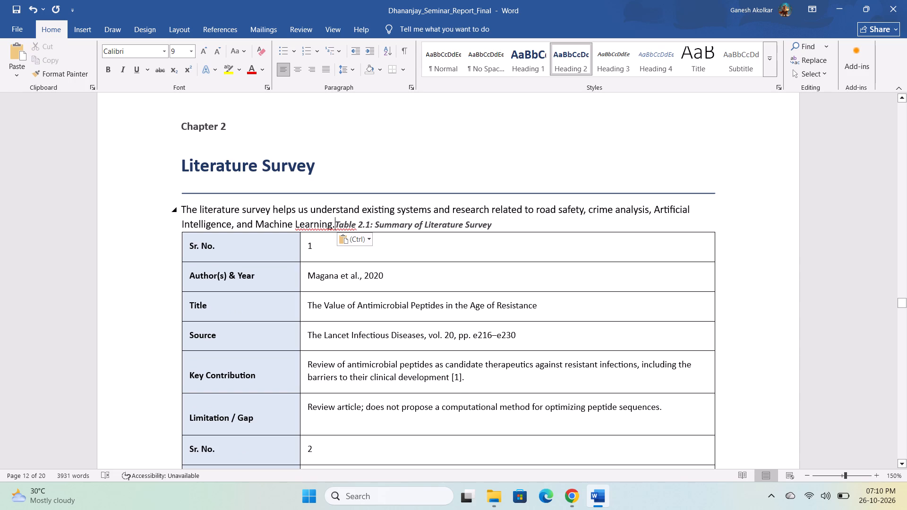
key("Return")
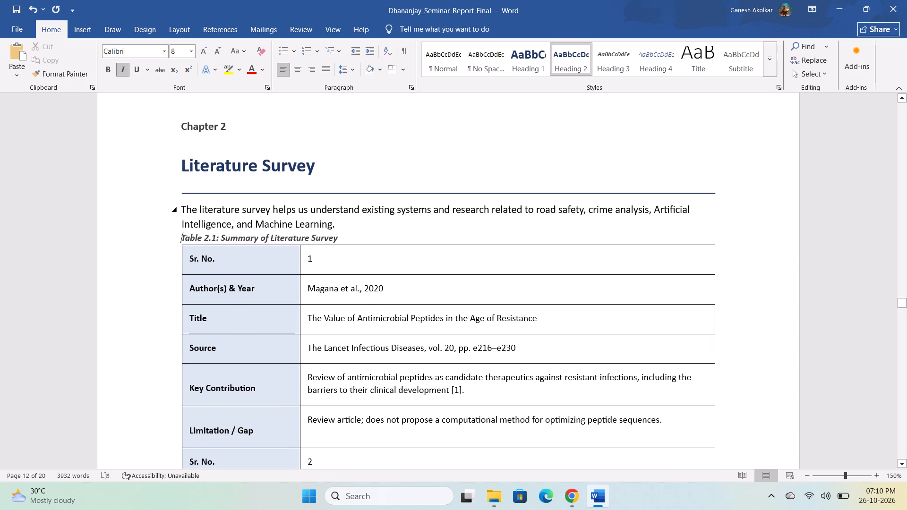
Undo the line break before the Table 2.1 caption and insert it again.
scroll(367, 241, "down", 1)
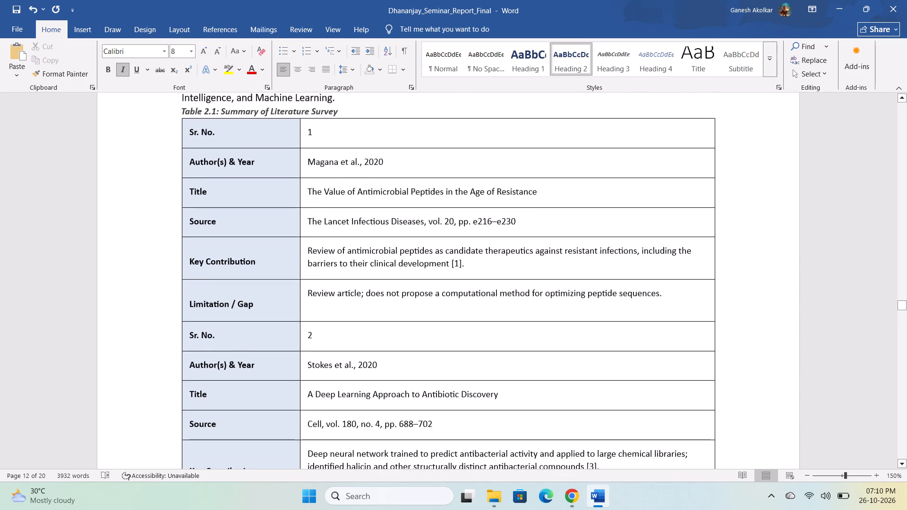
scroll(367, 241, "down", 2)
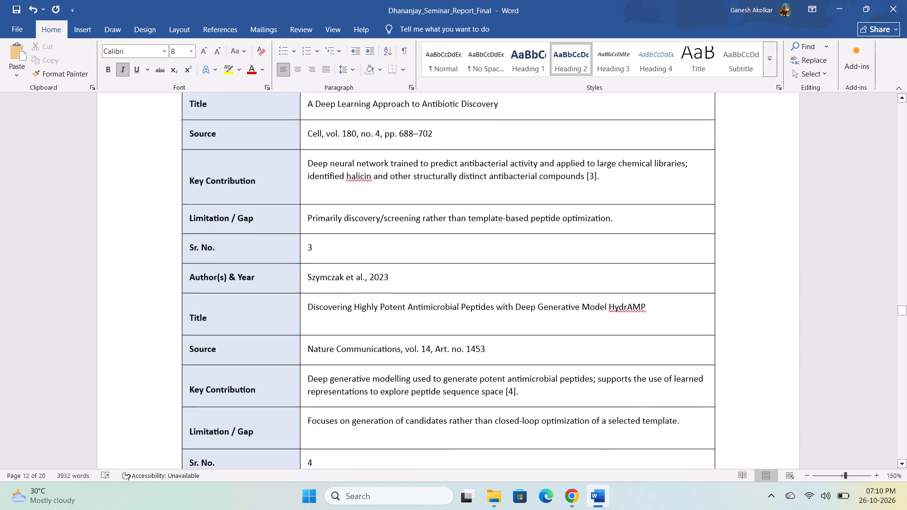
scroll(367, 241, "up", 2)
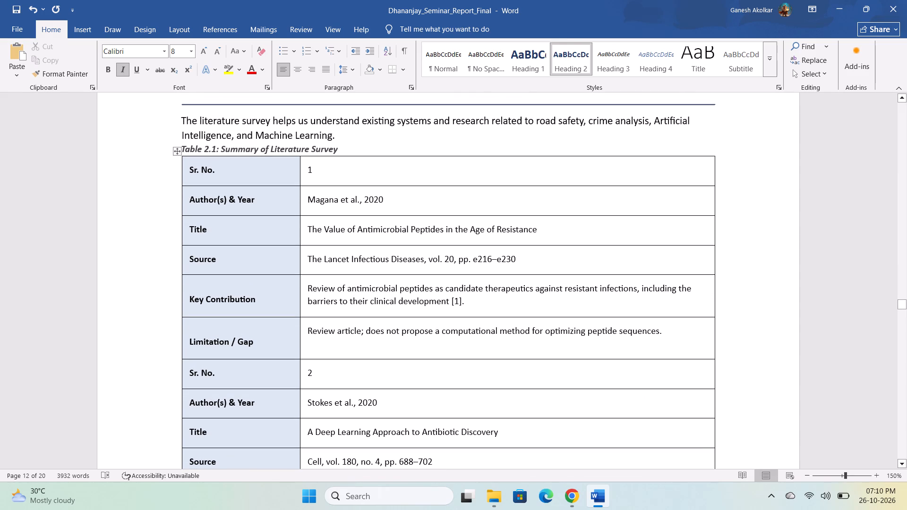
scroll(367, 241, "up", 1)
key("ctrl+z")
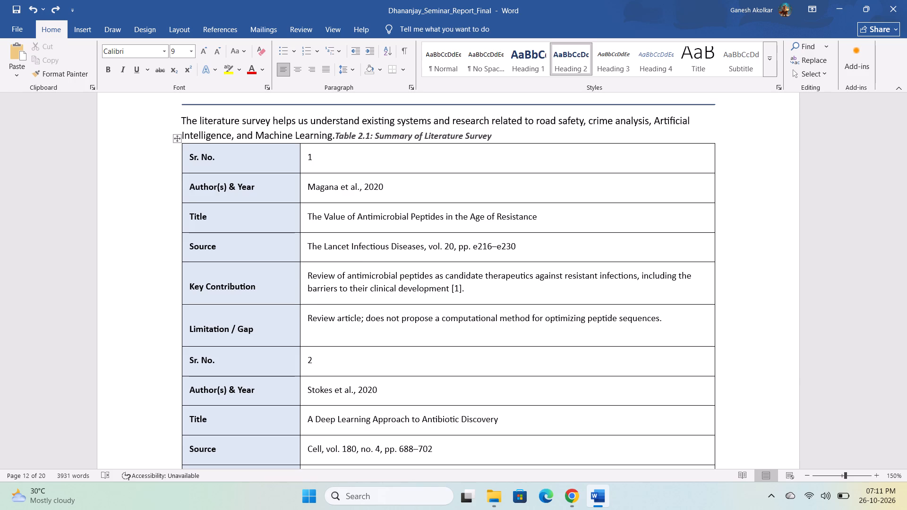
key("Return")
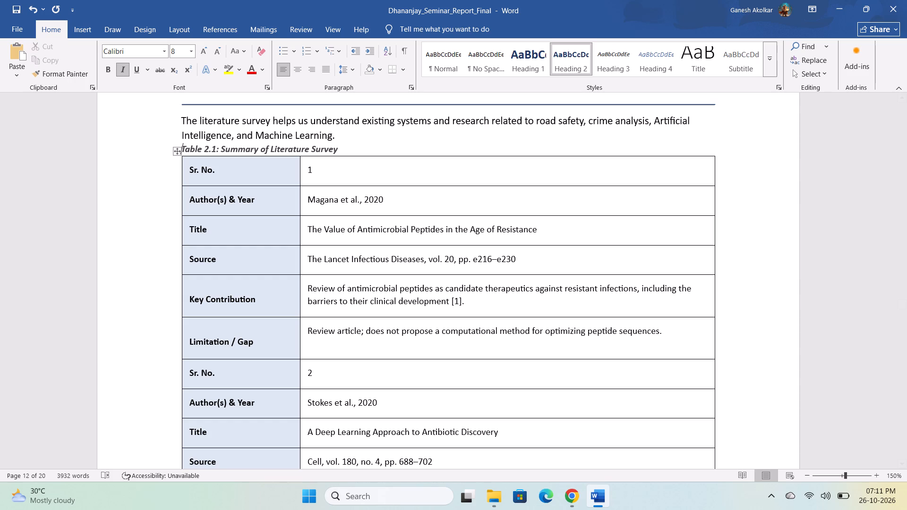
Review the six paper entries in Table 2.1 through to the start of section 2.1.
scroll(275, 323, "down", 1)
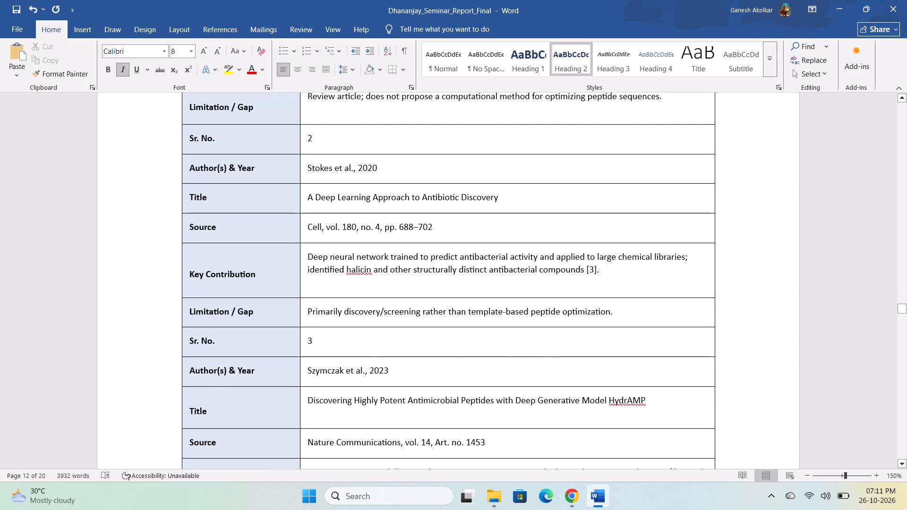
scroll(275, 323, "down", 4)
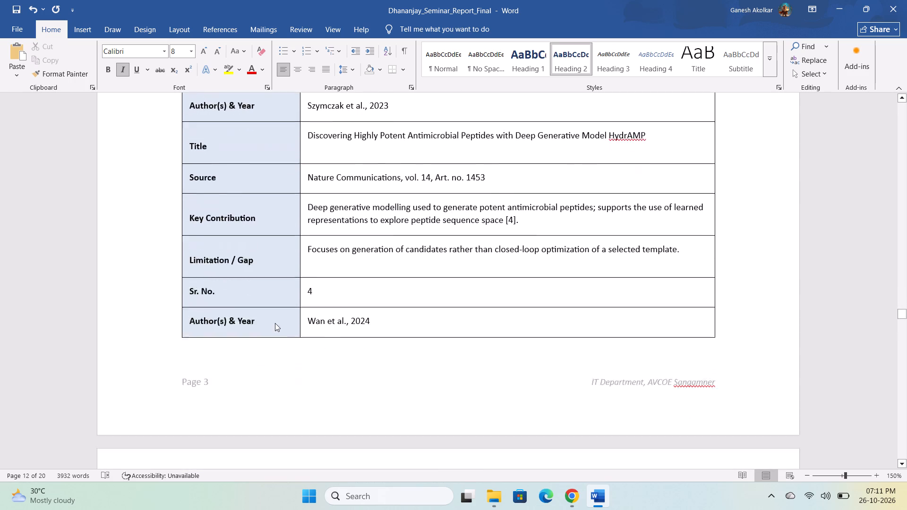
scroll(275, 323, "down", 3)
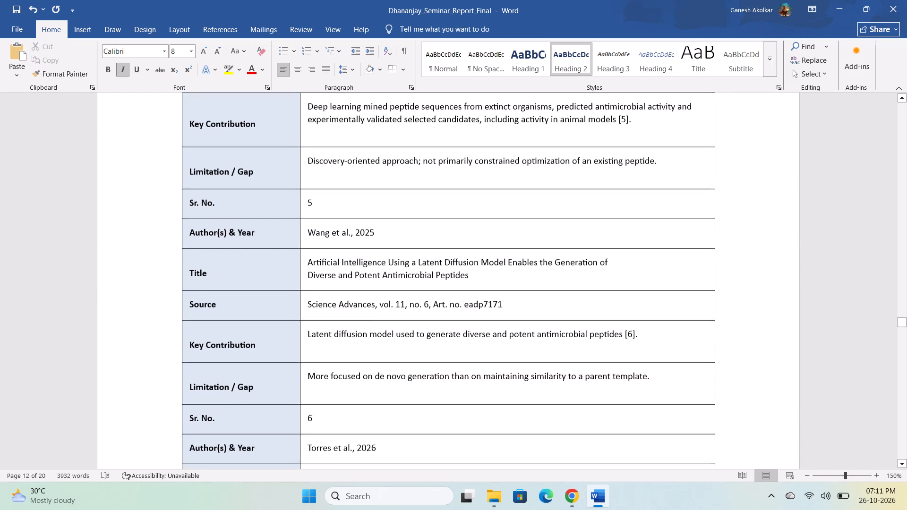
scroll(275, 323, "down", 2)
scroll(275, 323, "up", 1)
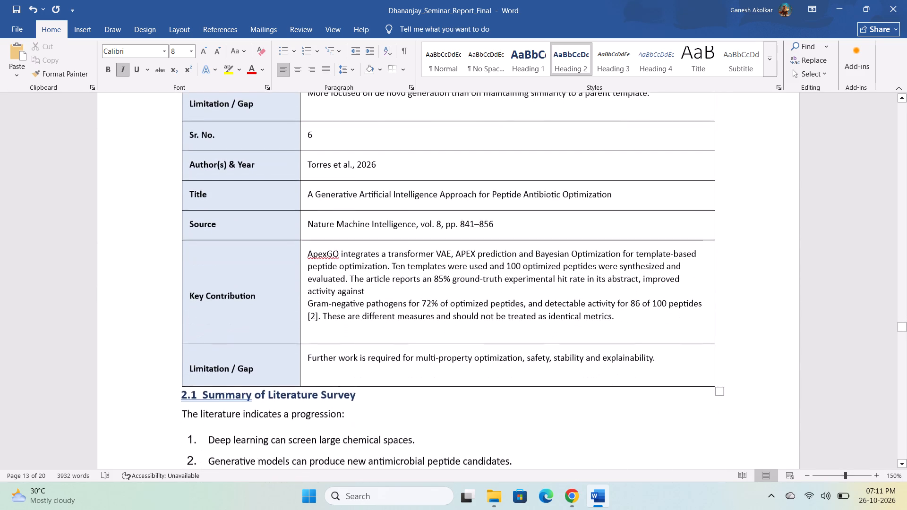
scroll(275, 323, "up", 2)
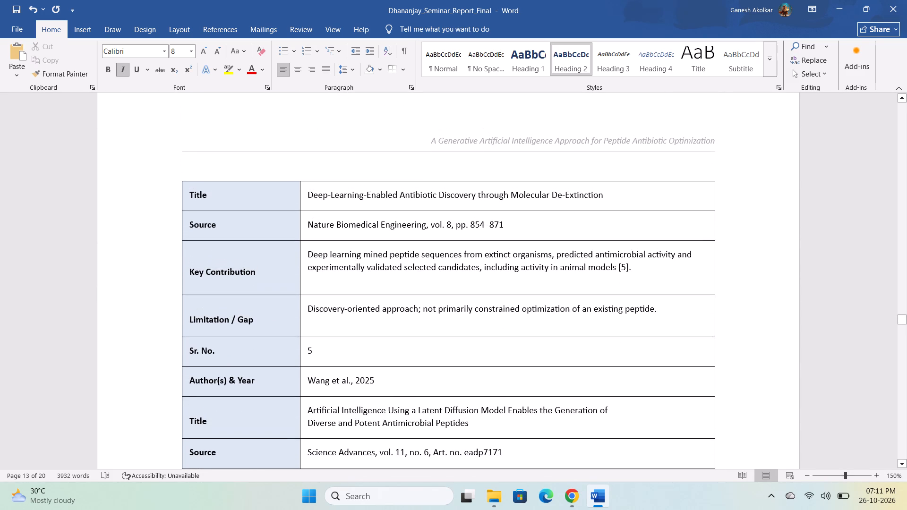
scroll(275, 323, "up", 2)
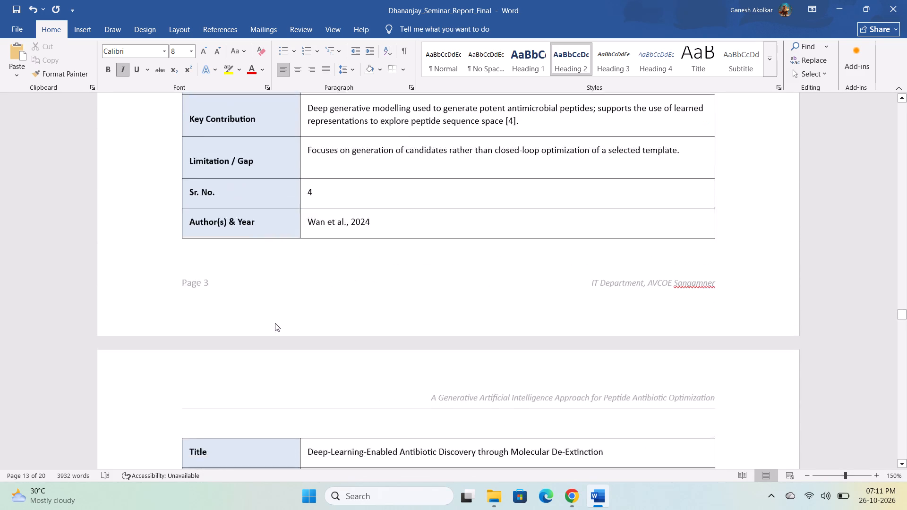
scroll(275, 323, "up", 3)
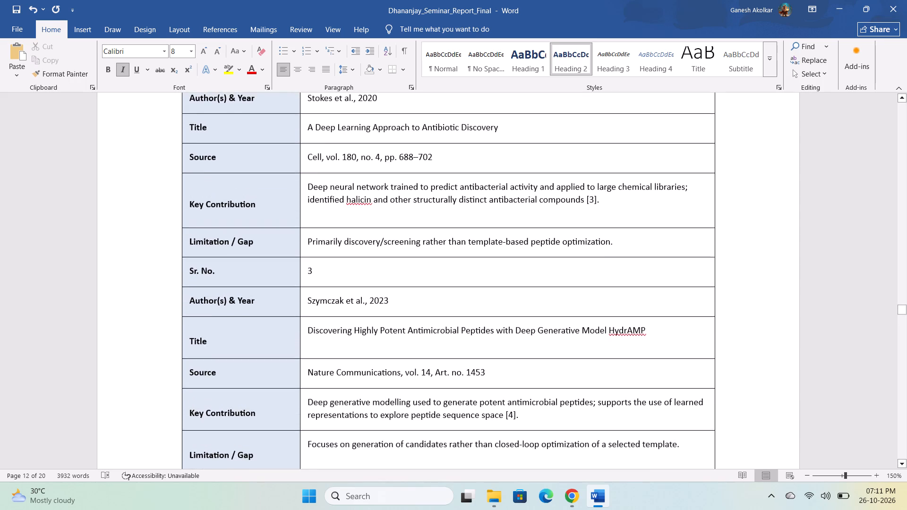
scroll(275, 323, "up", 1)
left_click(277, 277)
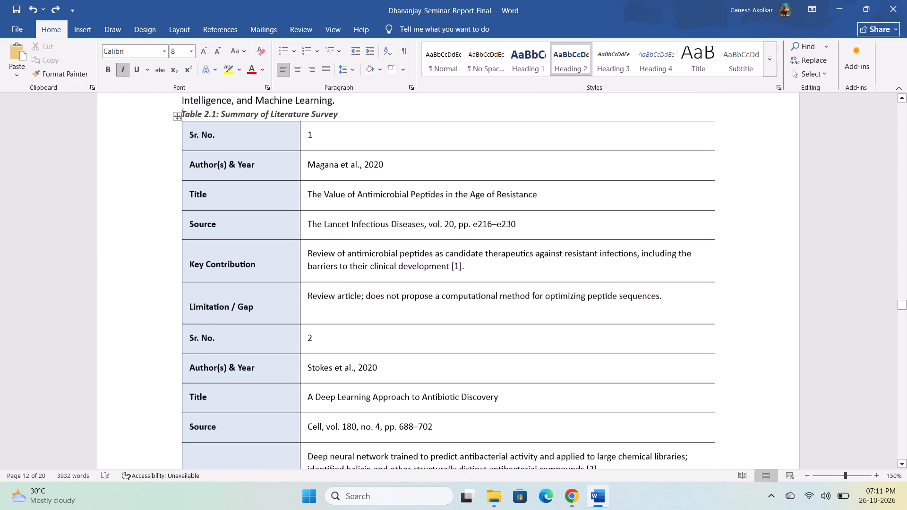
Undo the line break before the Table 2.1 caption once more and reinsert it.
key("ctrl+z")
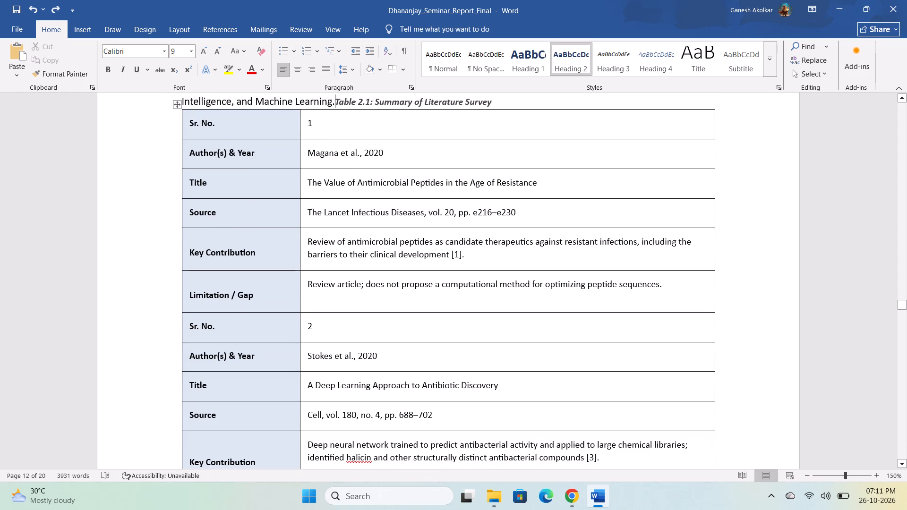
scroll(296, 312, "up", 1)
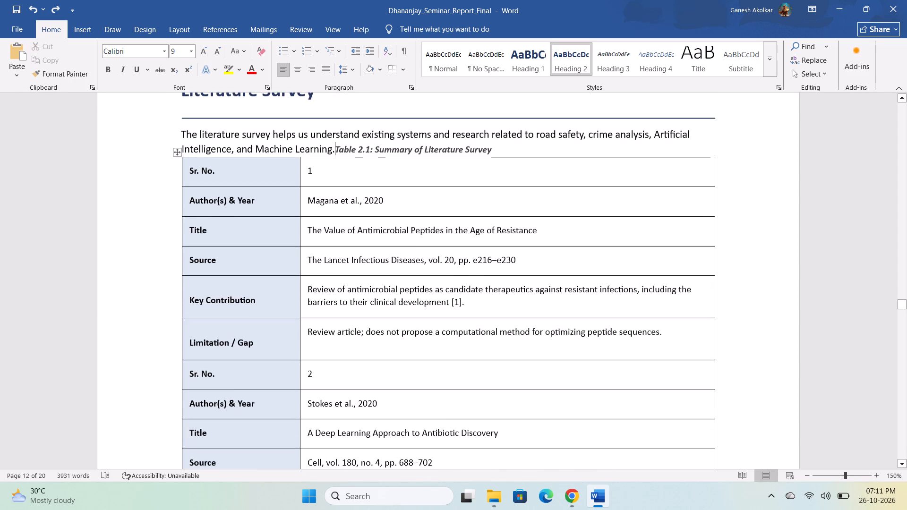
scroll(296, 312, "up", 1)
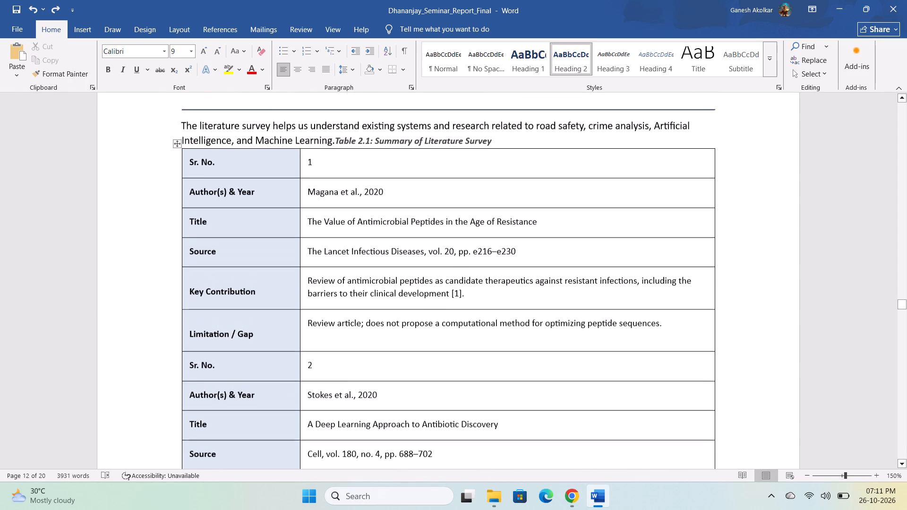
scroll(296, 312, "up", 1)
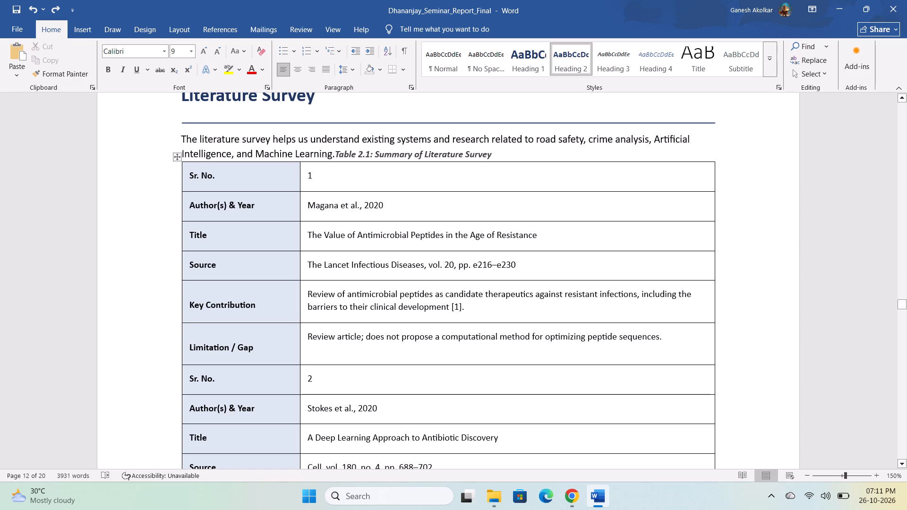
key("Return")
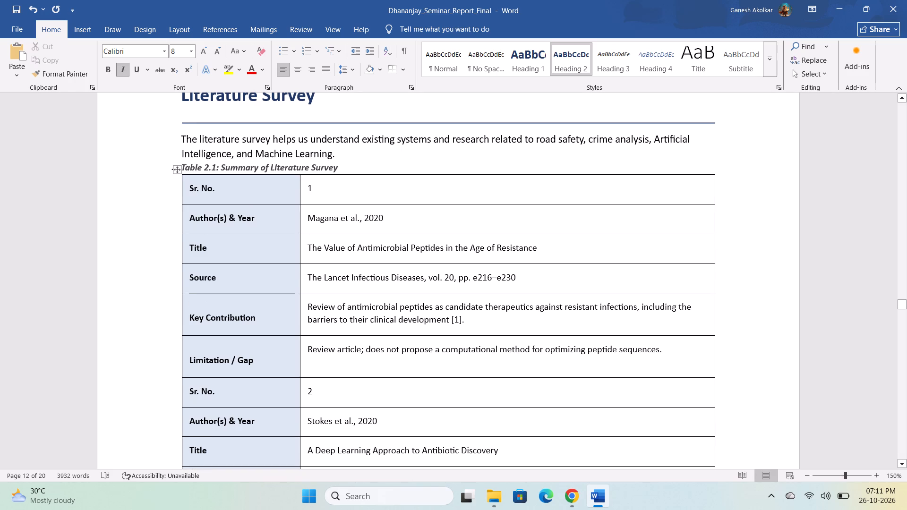
left_click_drag(184, 166, 280, 170)
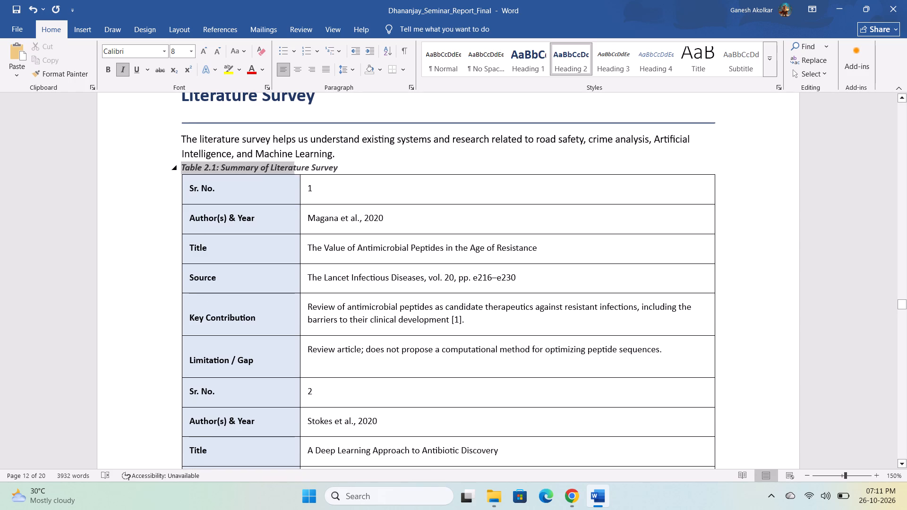
left_click_drag(280, 170, 342, 175)
left_click(344, 173)
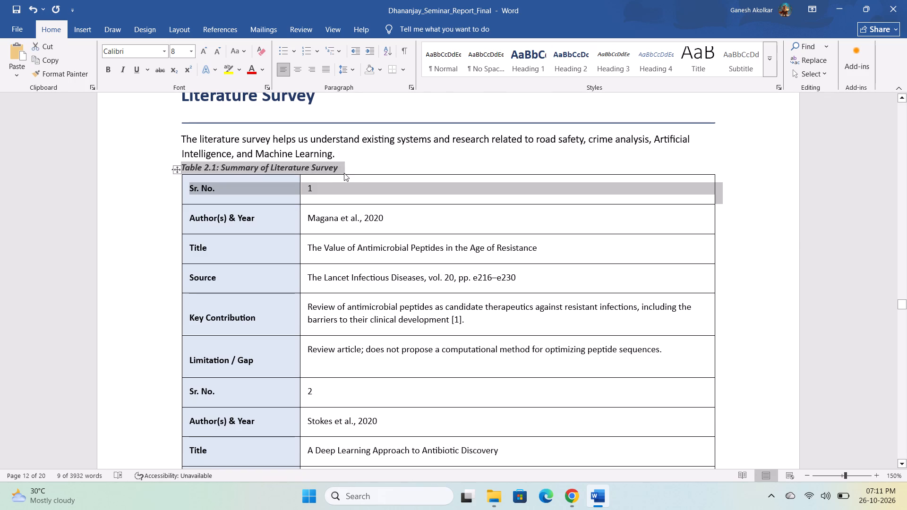
left_click_drag(344, 171, 190, 167)
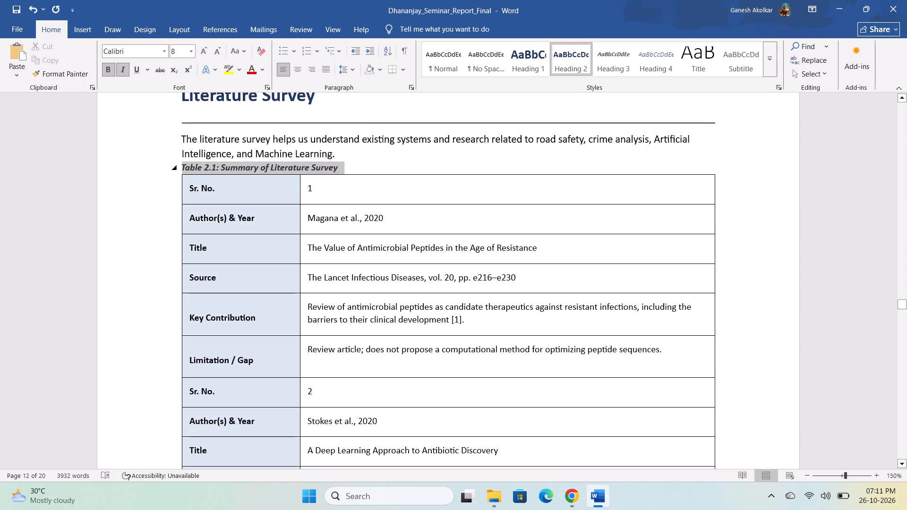
left_click_drag(190, 167, 183, 167)
key("ctrl+c")
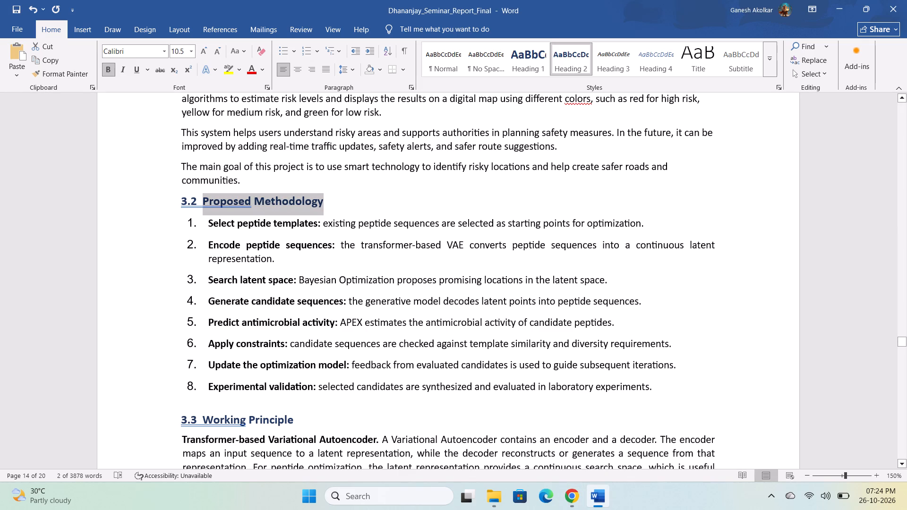
left_click_drag(205, 221, 493, 376)
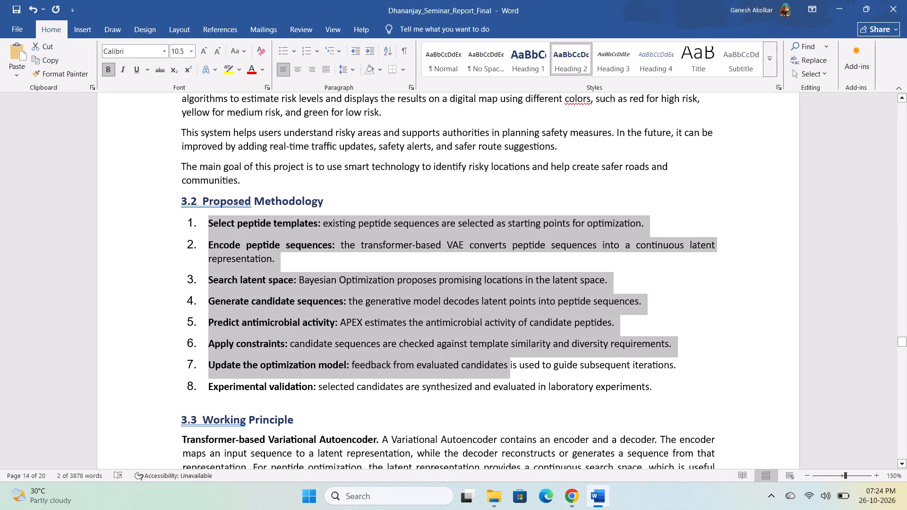
left_click_drag(493, 376, 670, 385)
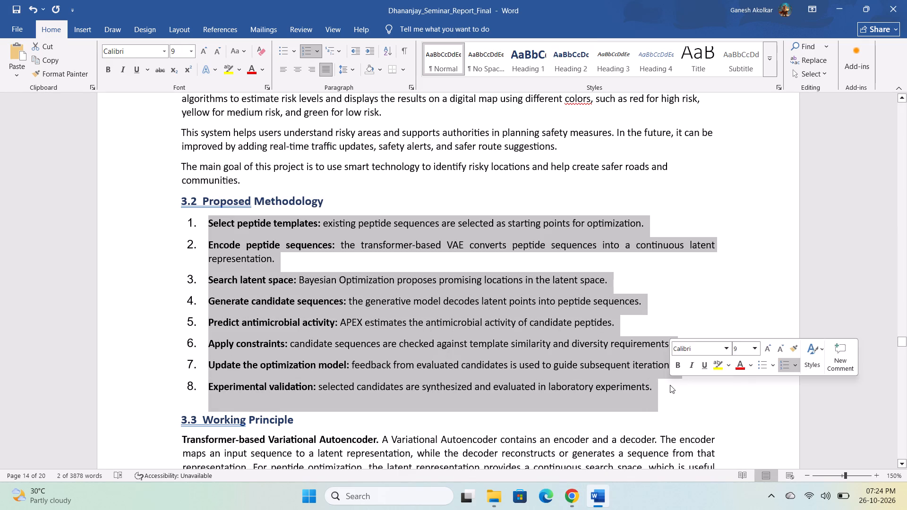
key("ctrl+v")
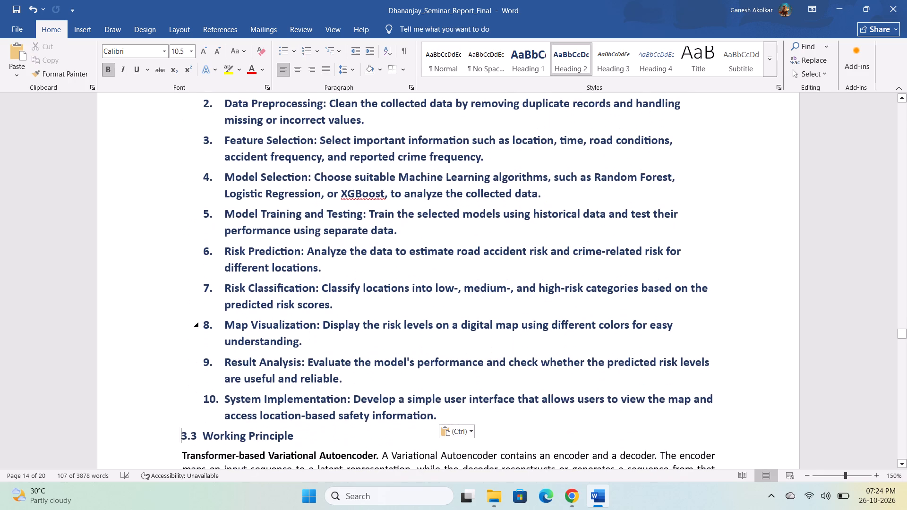
left_click(470, 436)
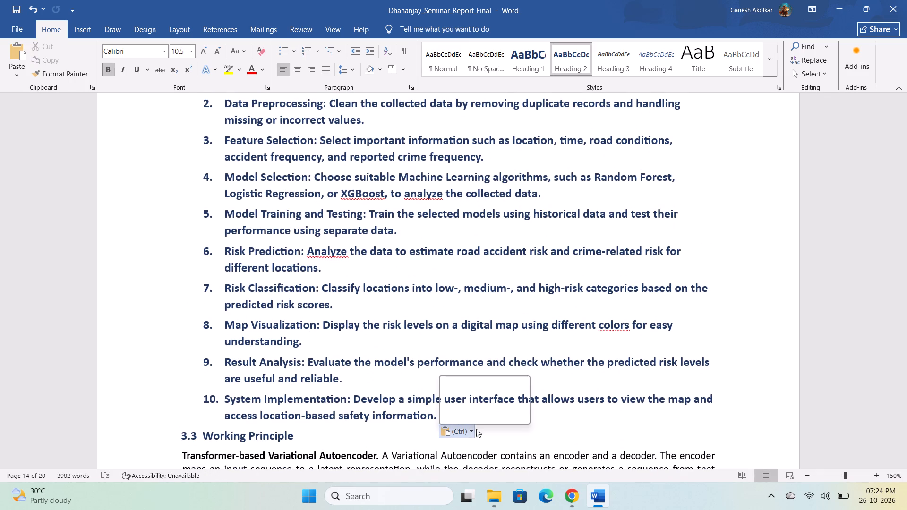
left_click(484, 401)
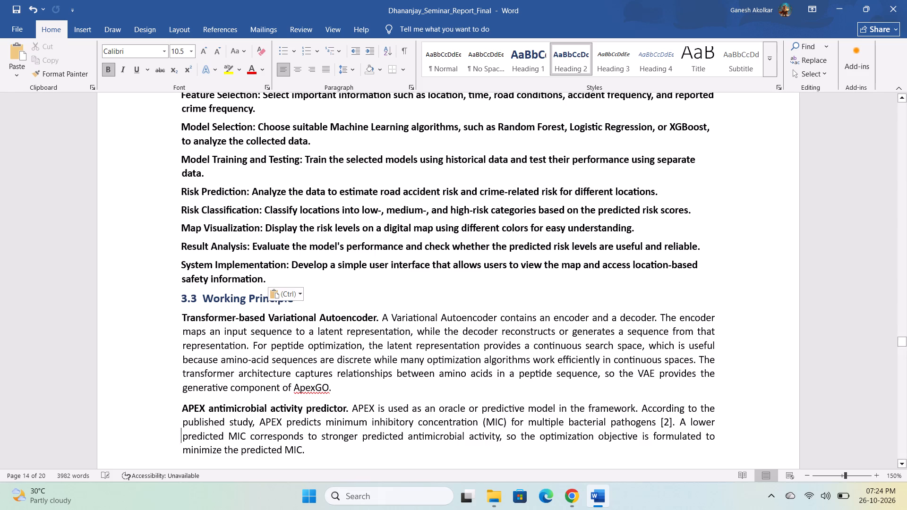
Apply arrow bullets to the ten methodology steps in Section 3.2, from Data Collection through System Implementation.
scroll(446, 308, "up", 1)
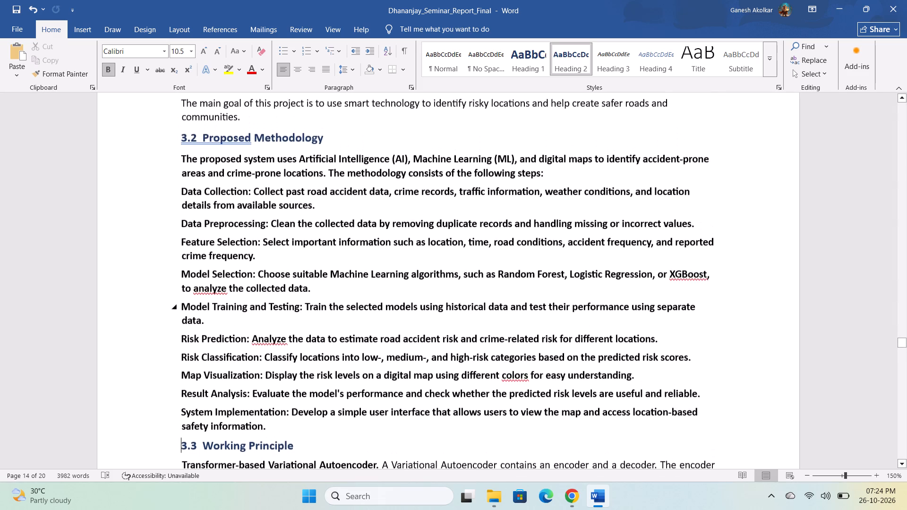
scroll(446, 308, "up", 3)
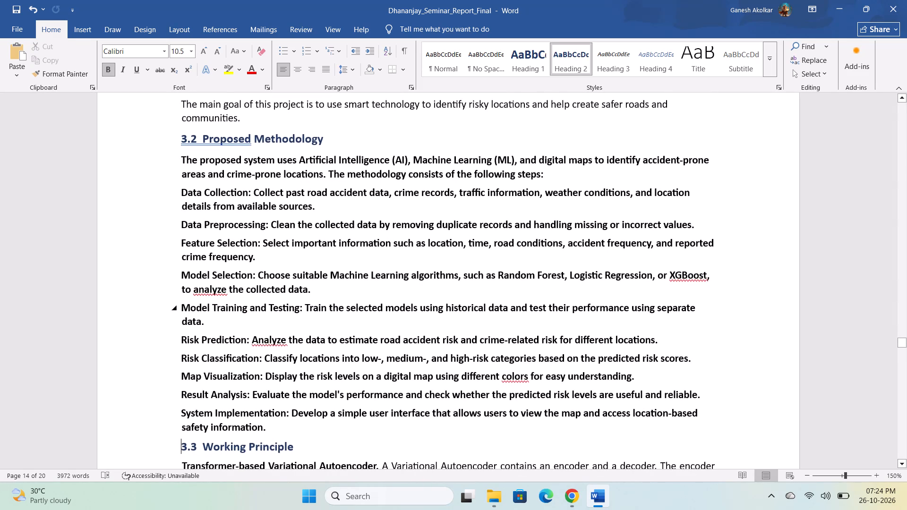
scroll(446, 308, "up", 1)
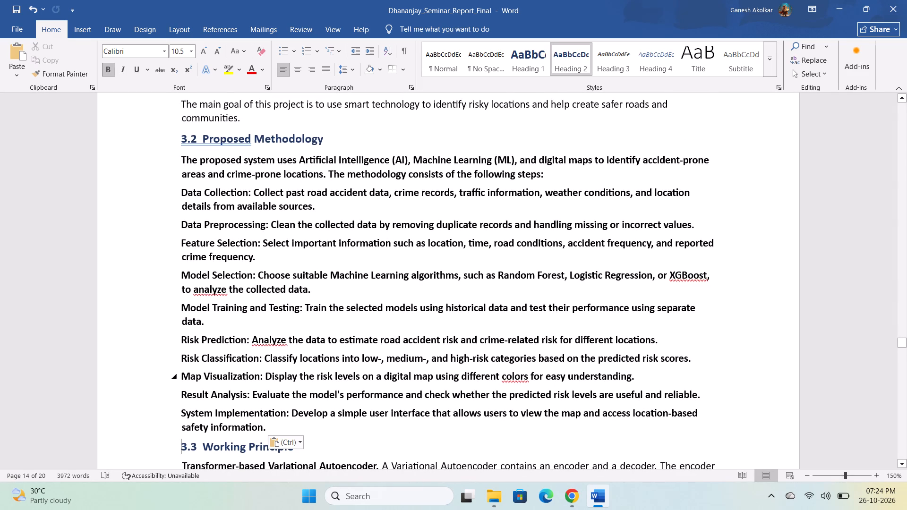
left_click(577, 496)
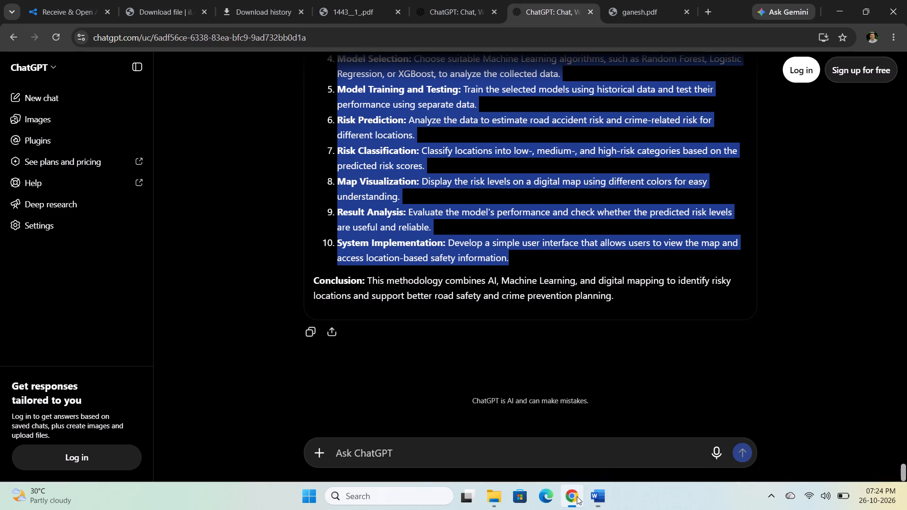
left_click(600, 498)
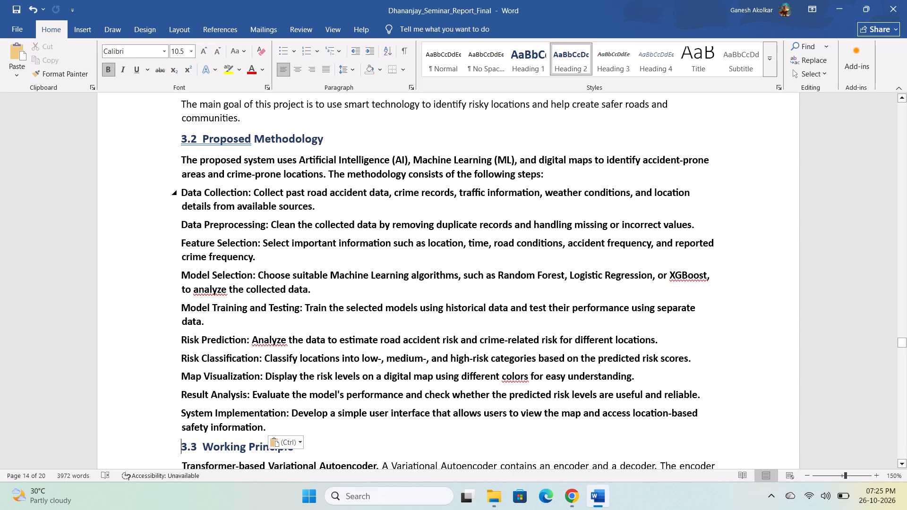
left_click_drag(182, 189, 300, 418)
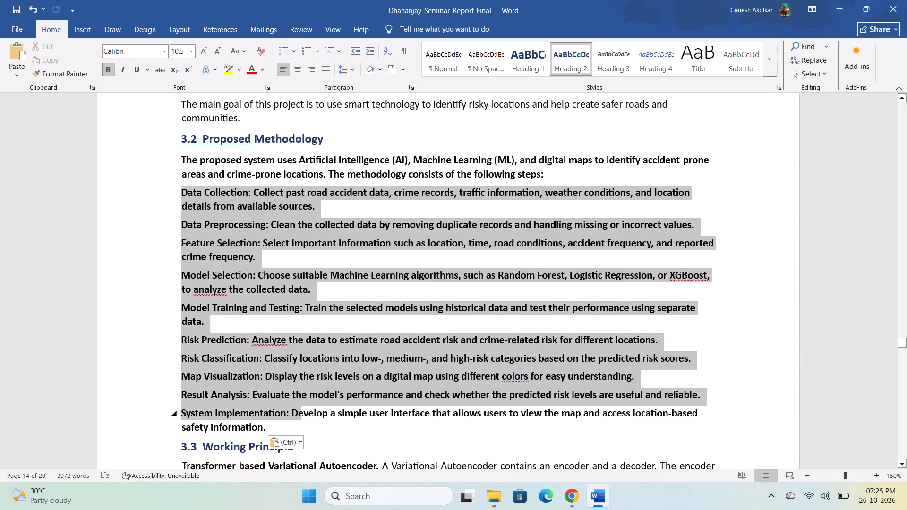
left_click_drag(300, 418, 295, 426)
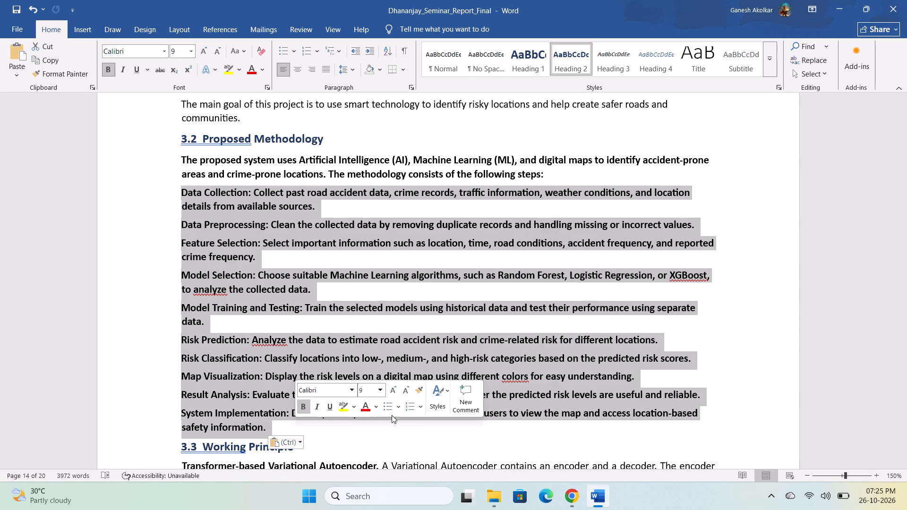
left_click(401, 409)
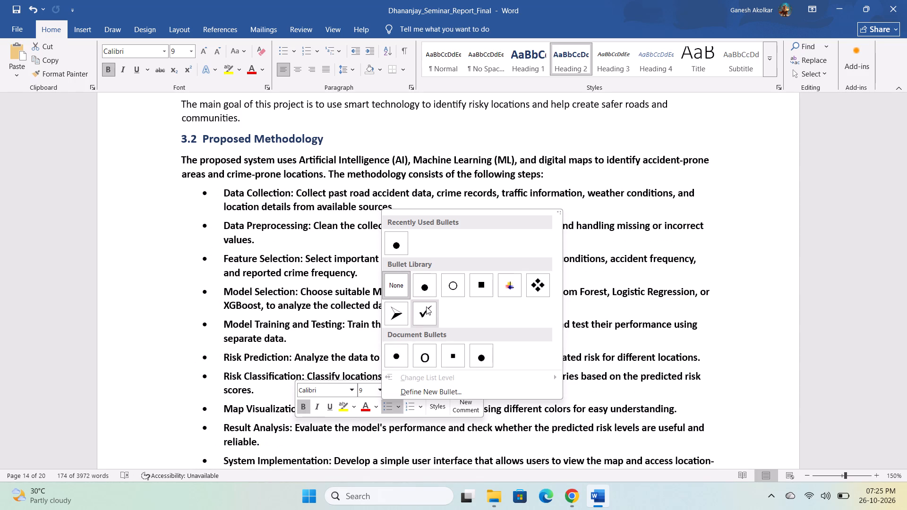
left_click(399, 312)
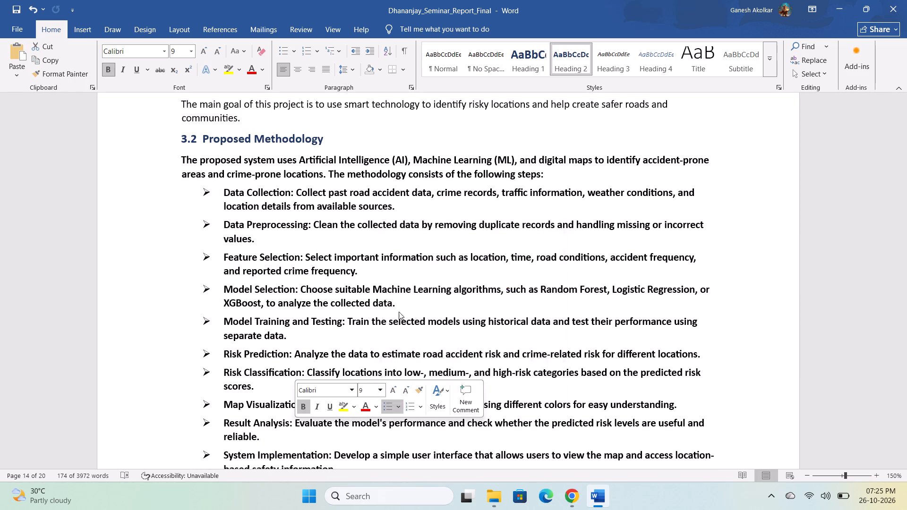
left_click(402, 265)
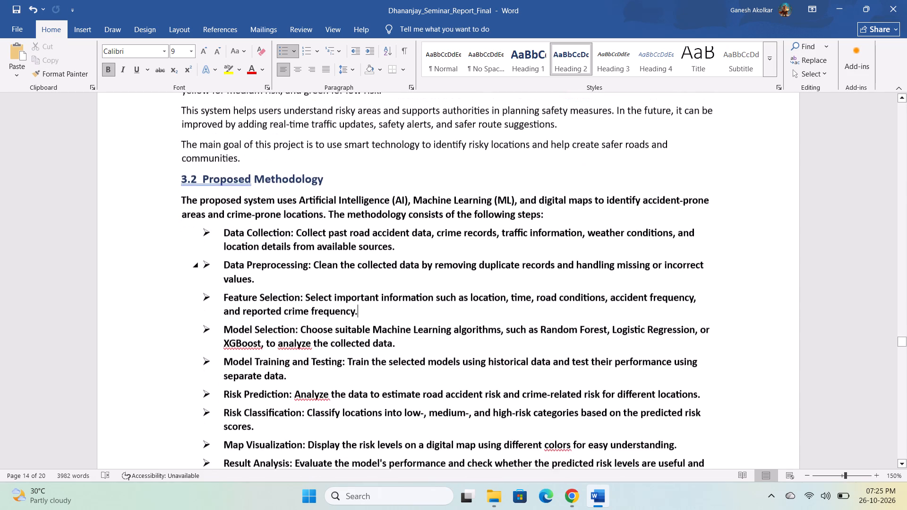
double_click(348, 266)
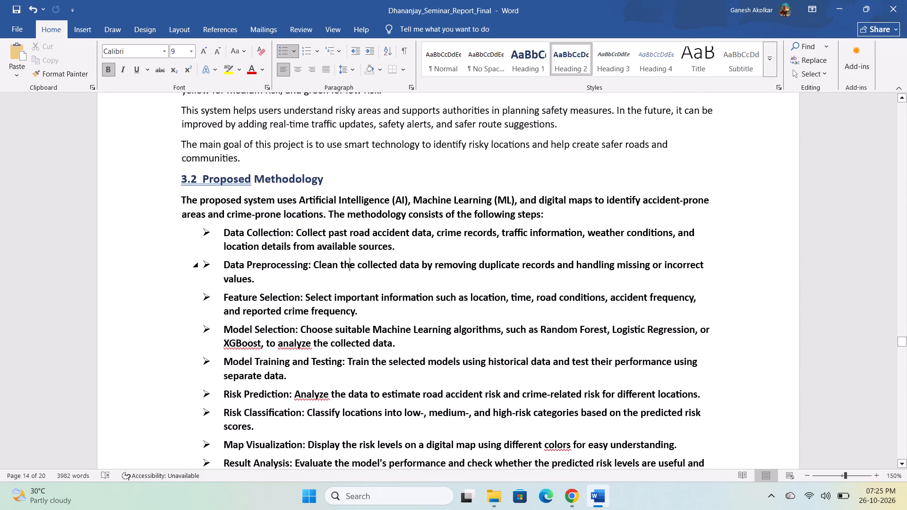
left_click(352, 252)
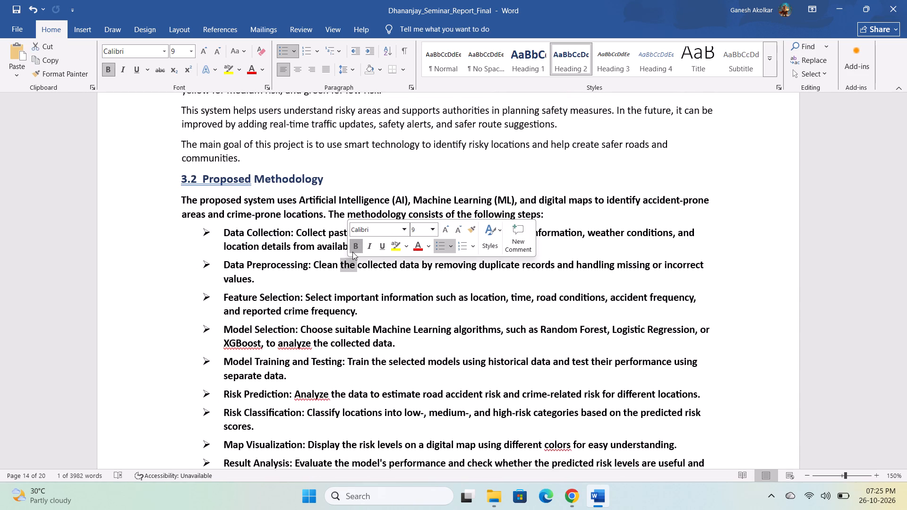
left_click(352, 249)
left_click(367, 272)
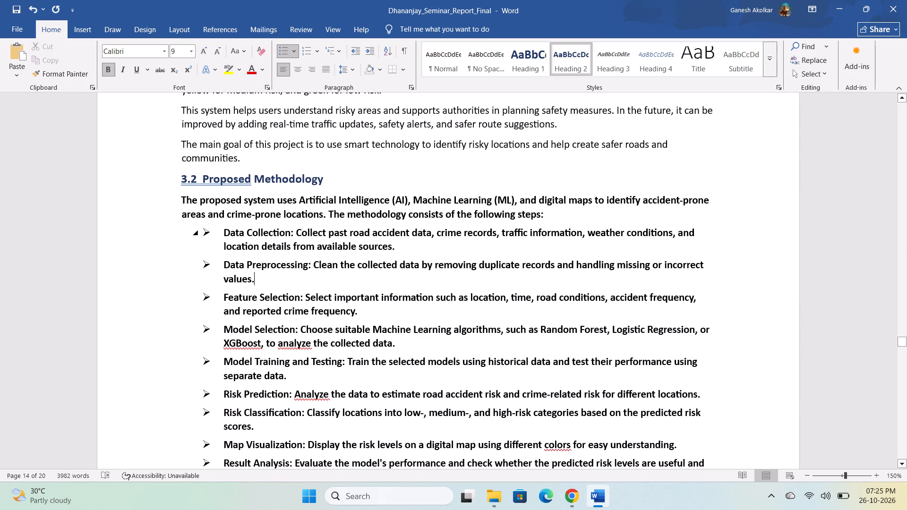
Remove bold from the descriptions after the Data Collection, Data Preprocessing, Feature Selection, Model Selection, and Model Training and Testing labels in Section 3.2.
left_click_drag(298, 229, 397, 253)
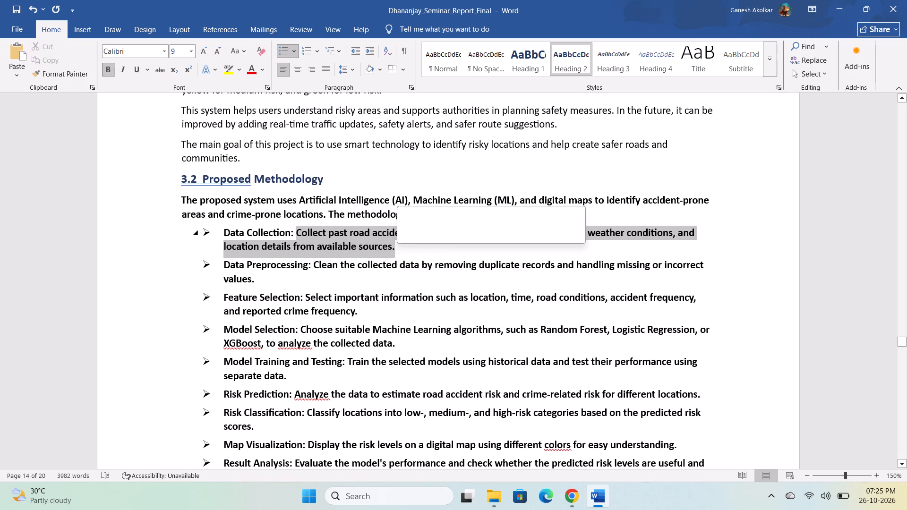
left_click(405, 235)
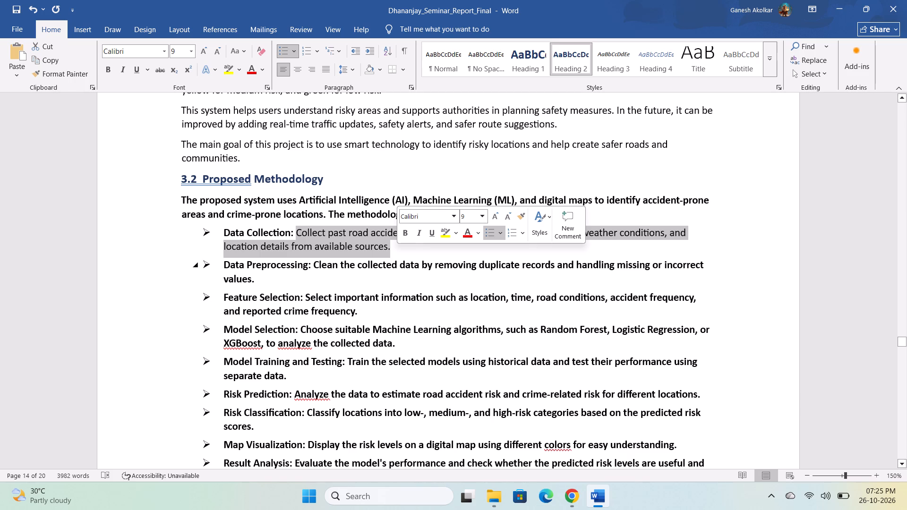
left_click_drag(315, 265, 315, 273)
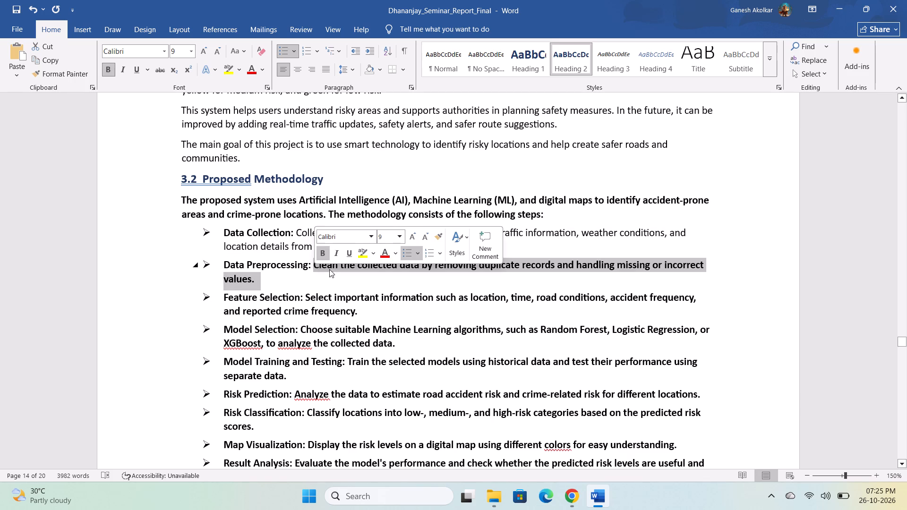
left_click(322, 255)
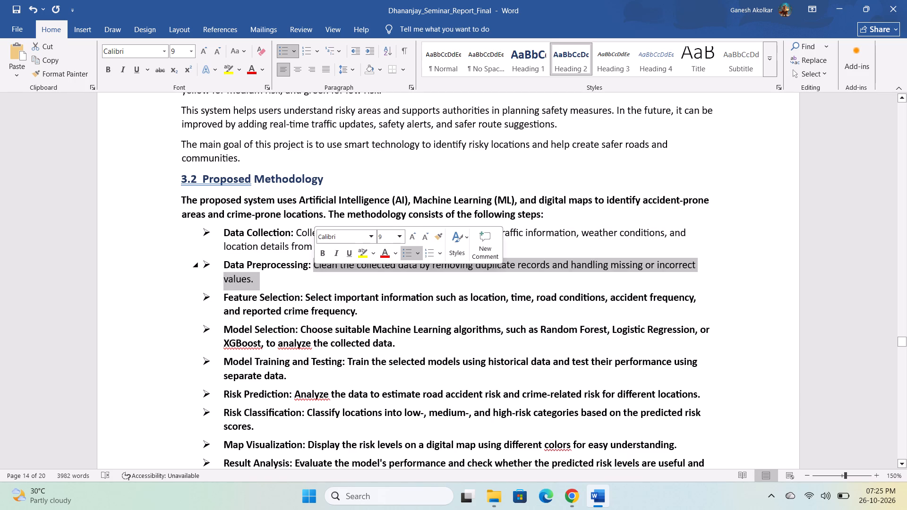
left_click_drag(303, 297, 344, 310)
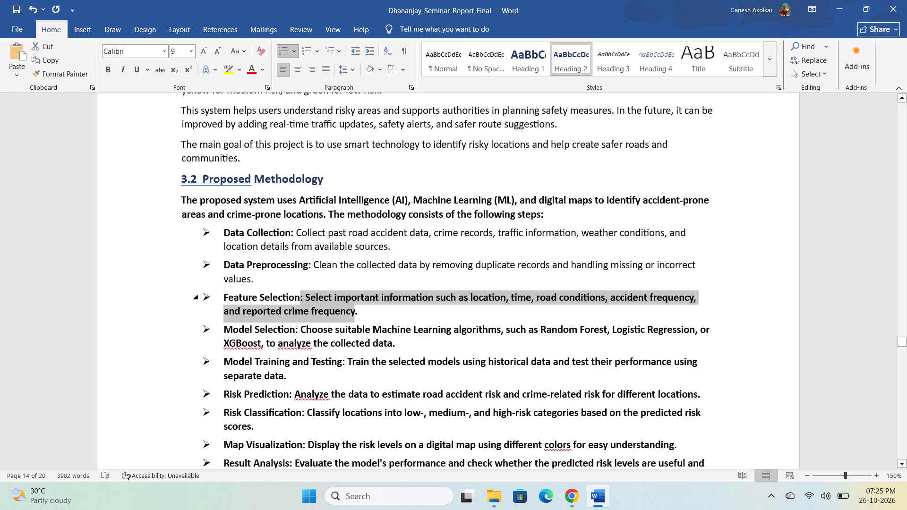
left_click_drag(344, 310, 359, 313)
left_click(367, 297)
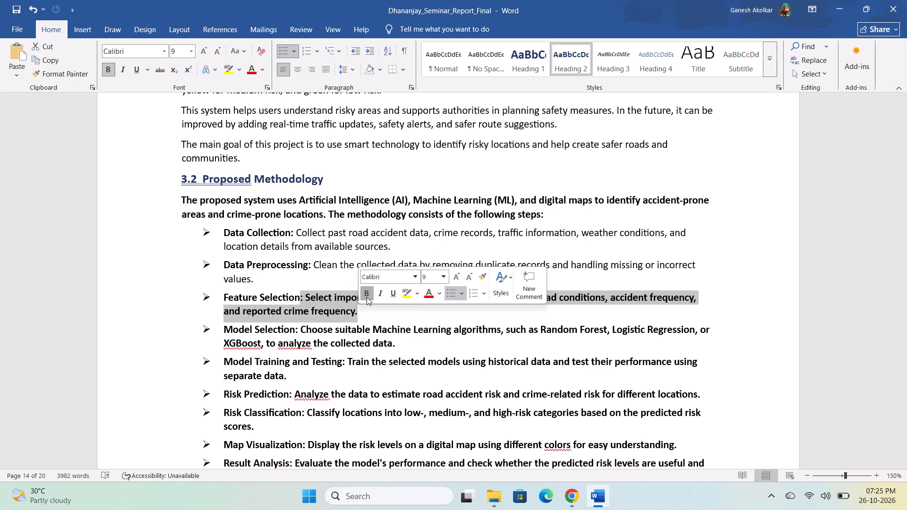
left_click_drag(299, 328, 333, 334)
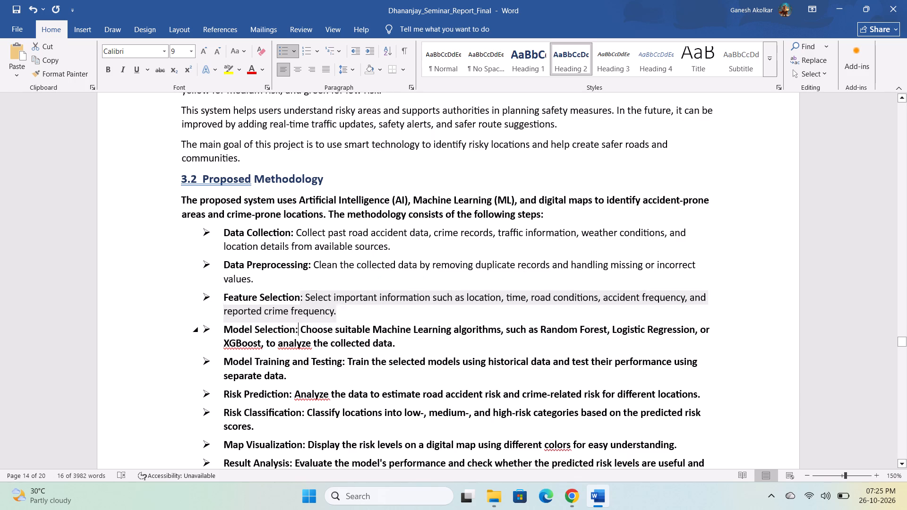
left_click_drag(333, 334, 394, 348)
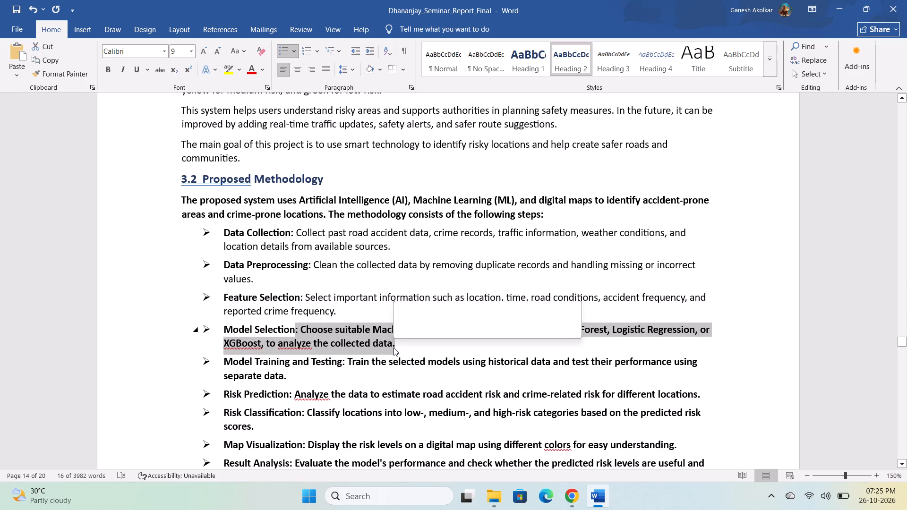
left_click(399, 337)
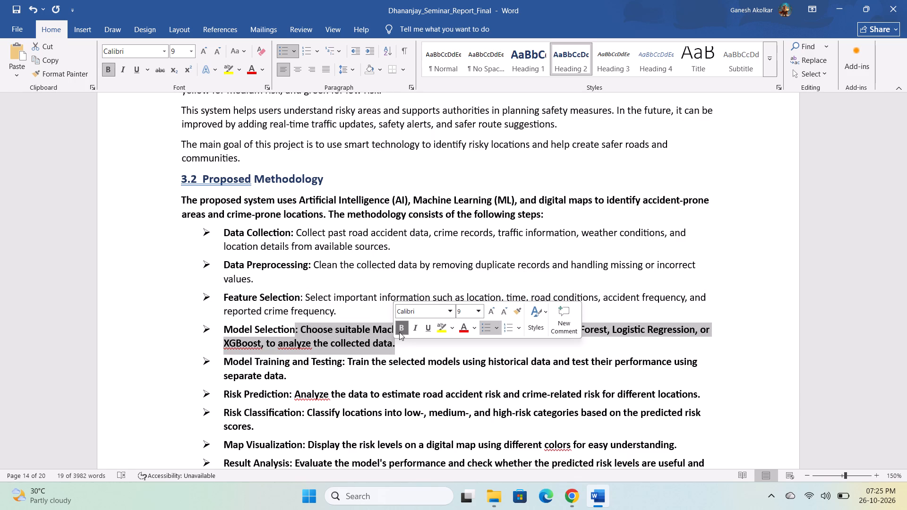
left_click(399, 332)
left_click_drag(347, 360, 347, 374)
left_click(358, 358)
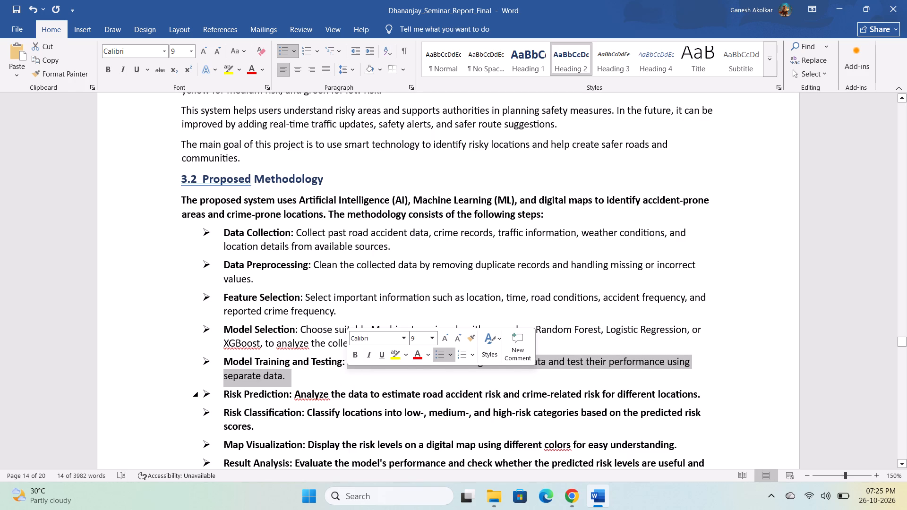
Remove bold from the descriptions of the Risk Prediction and Risk Classification bullets, keeping their labels bold.
left_click_drag(291, 397, 368, 396)
left_click(368, 396)
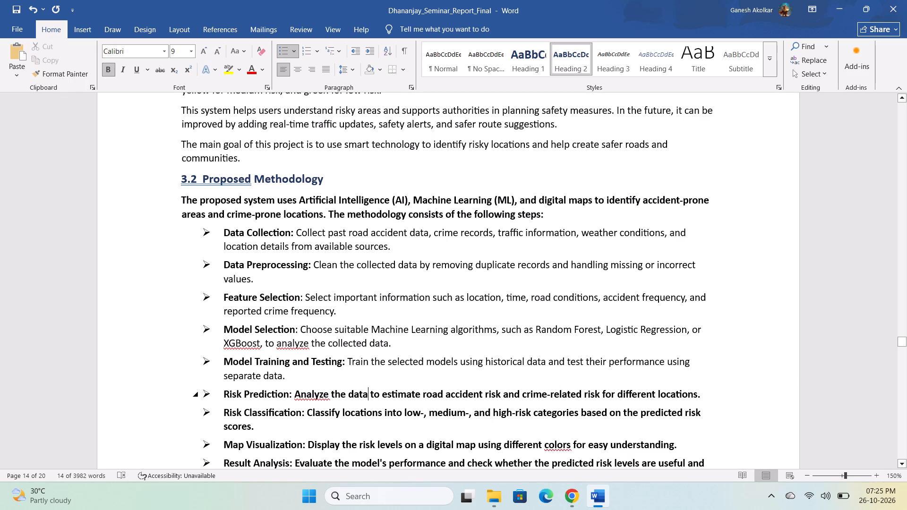
left_click_drag(295, 395, 565, 401)
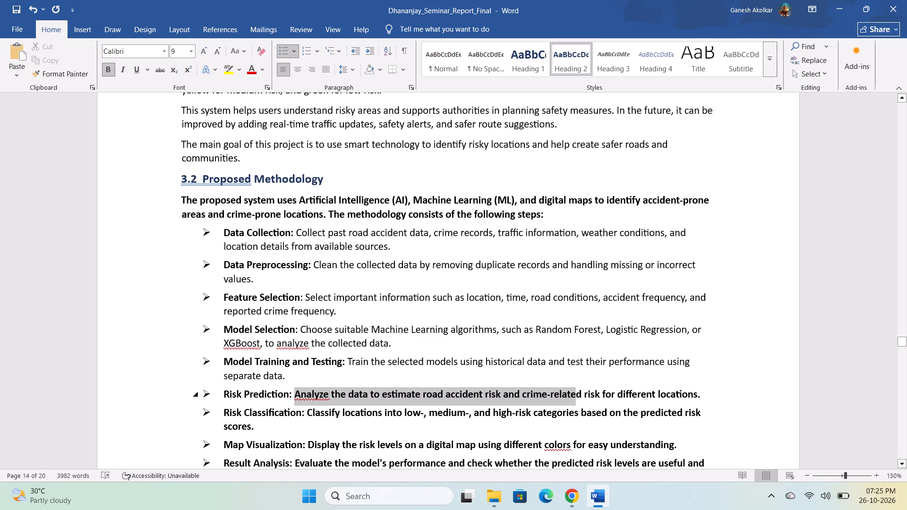
left_click_drag(565, 401, 693, 402)
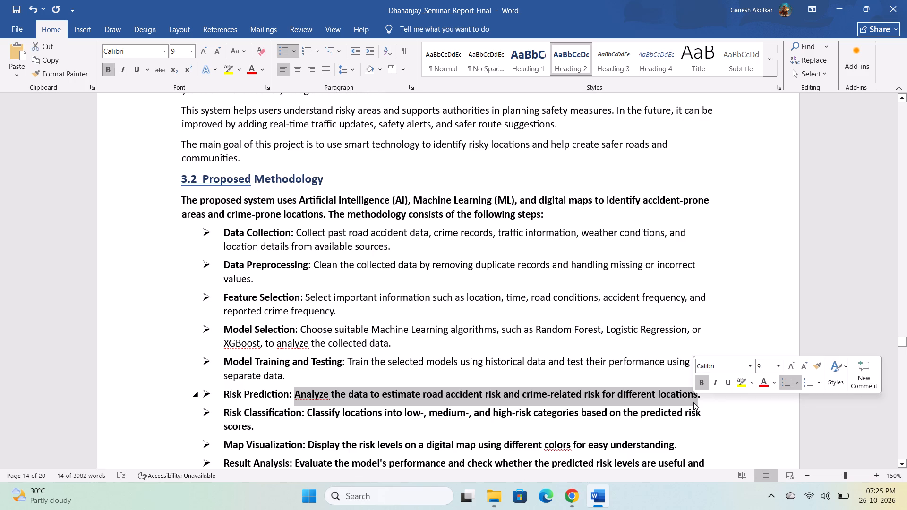
left_click(696, 386)
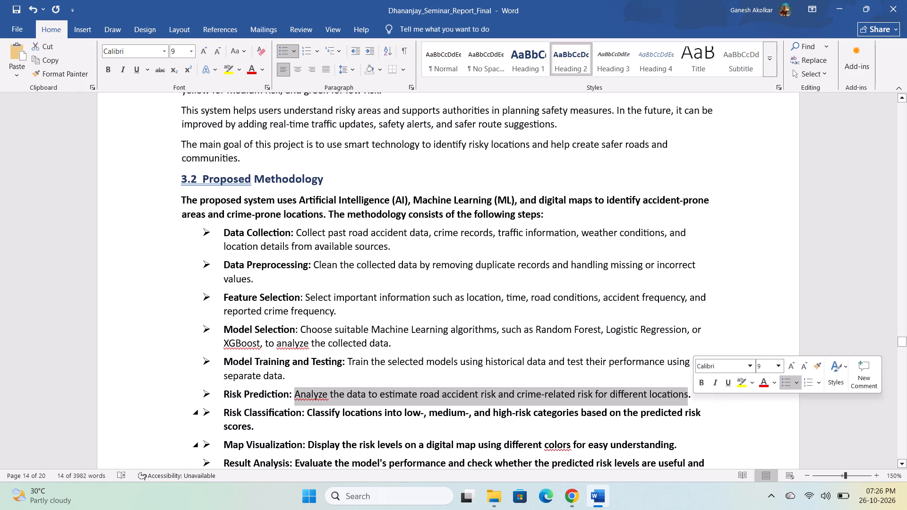
left_click_drag(308, 412, 312, 426)
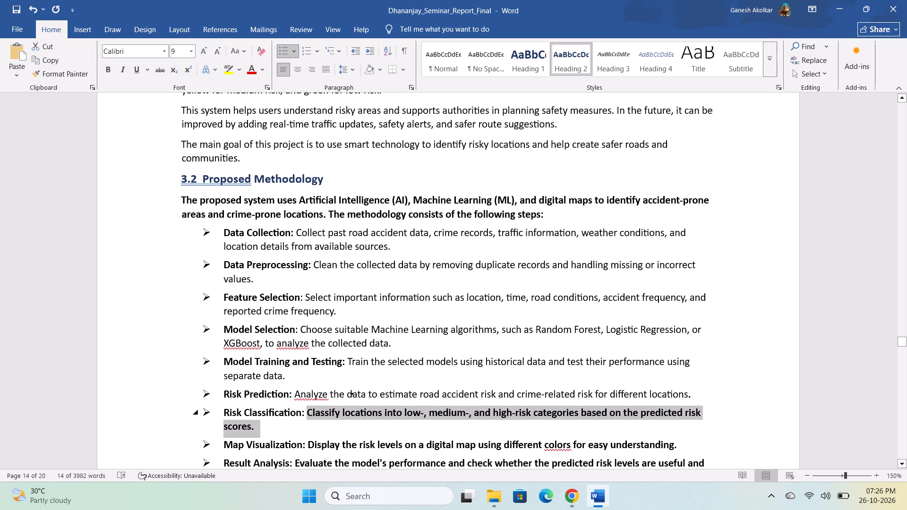
left_click(322, 405)
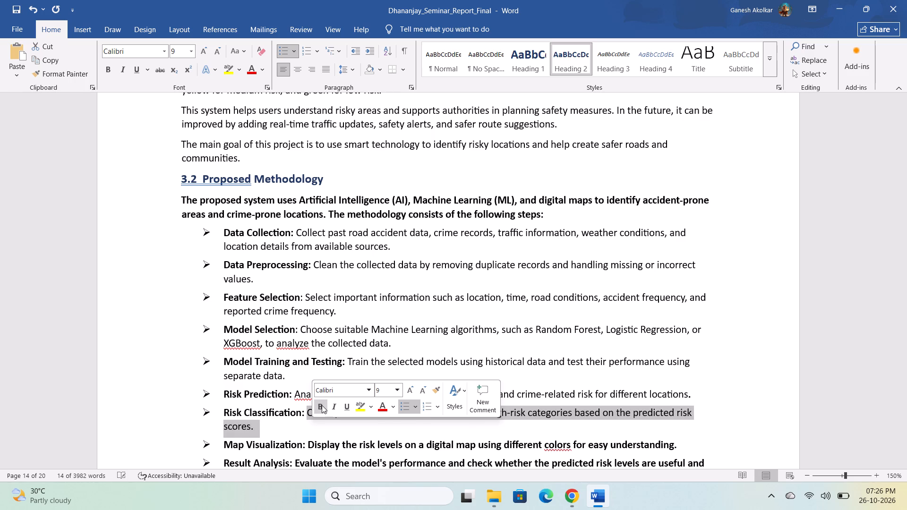
Remove bold from the descriptions of the Map Visualization, Result Analysis and System Implementation bullets, keeping their labels bold.
scroll(337, 329, "down", 1)
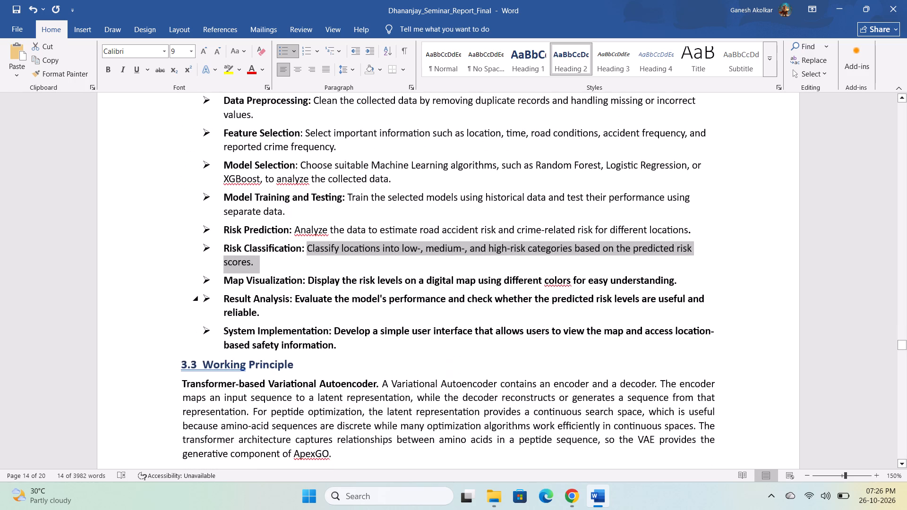
left_click(335, 248)
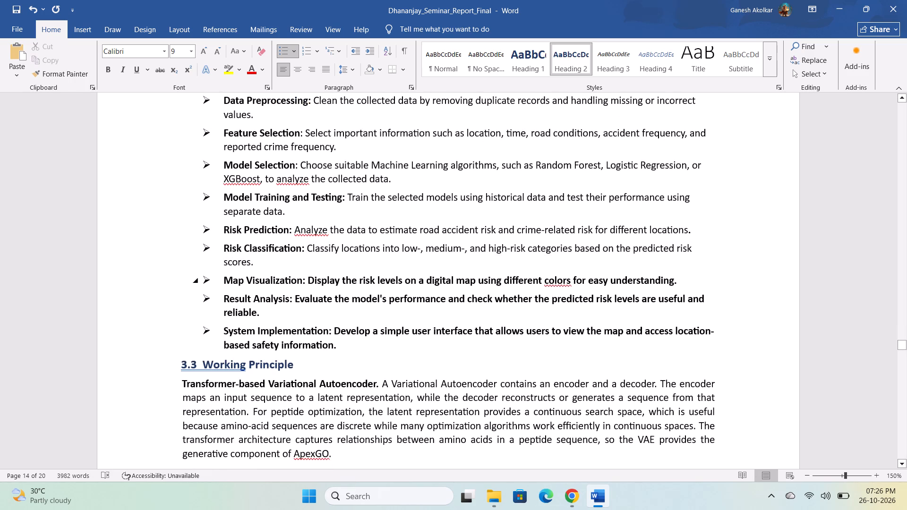
left_click_drag(309, 280, 507, 285)
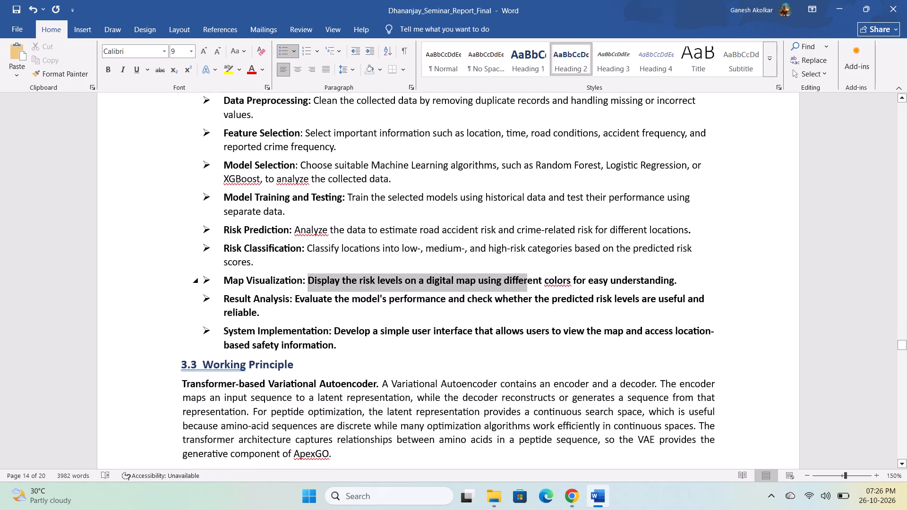
left_click_drag(507, 285, 656, 290)
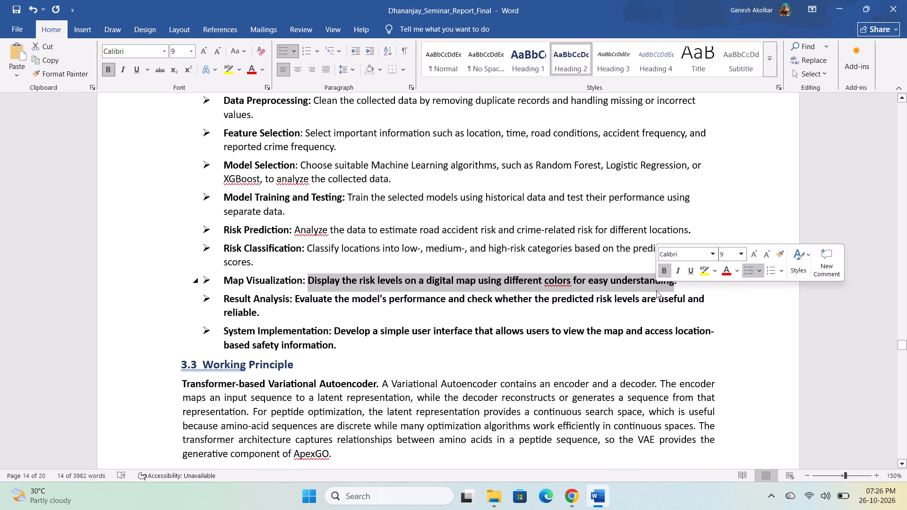
left_click(662, 276)
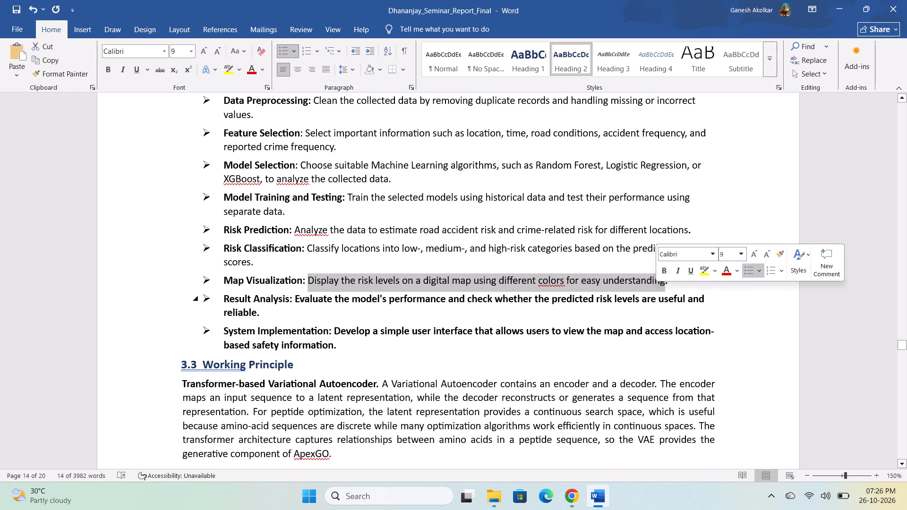
left_click_drag(293, 297, 297, 306)
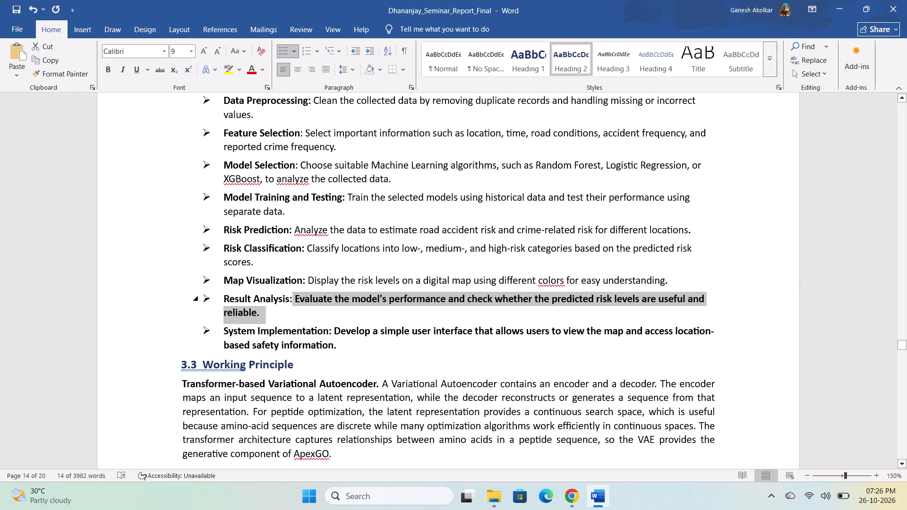
left_click_drag(297, 306, 300, 312)
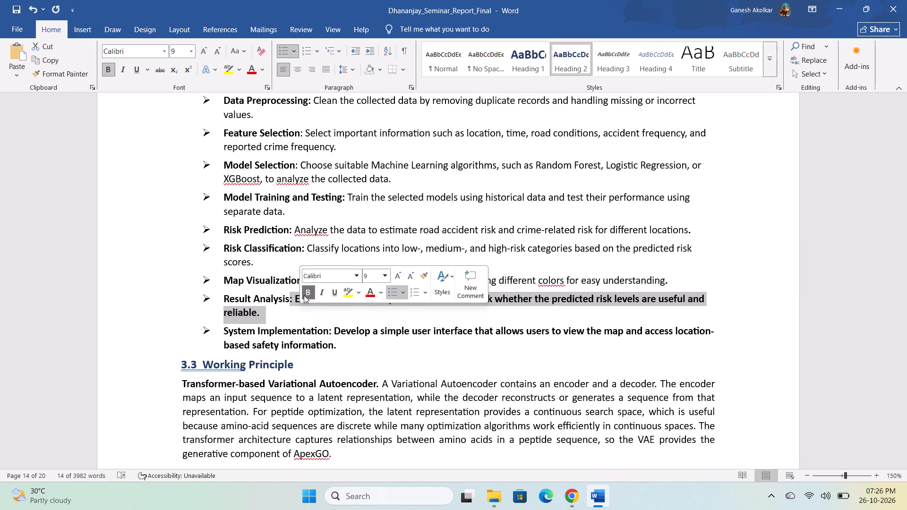
left_click(304, 295)
left_click(301, 312)
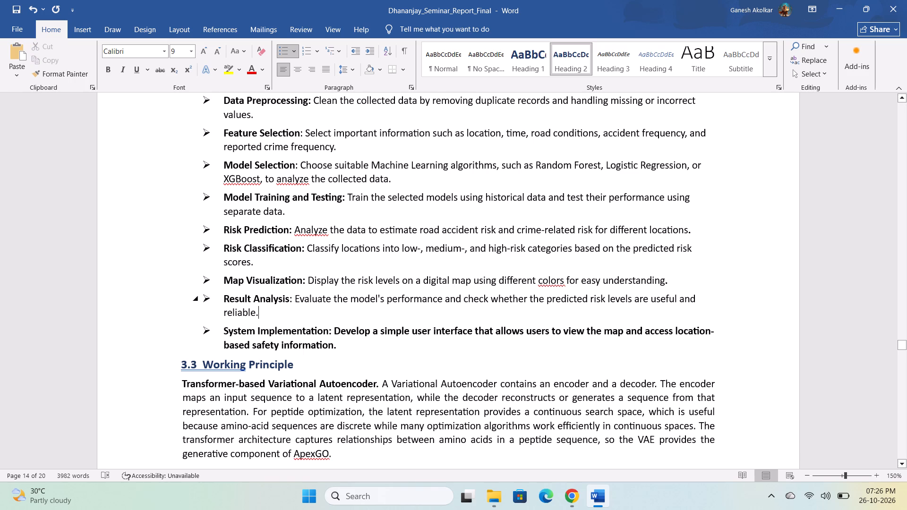
left_click_drag(331, 328, 354, 338)
left_click_drag(354, 338, 340, 329)
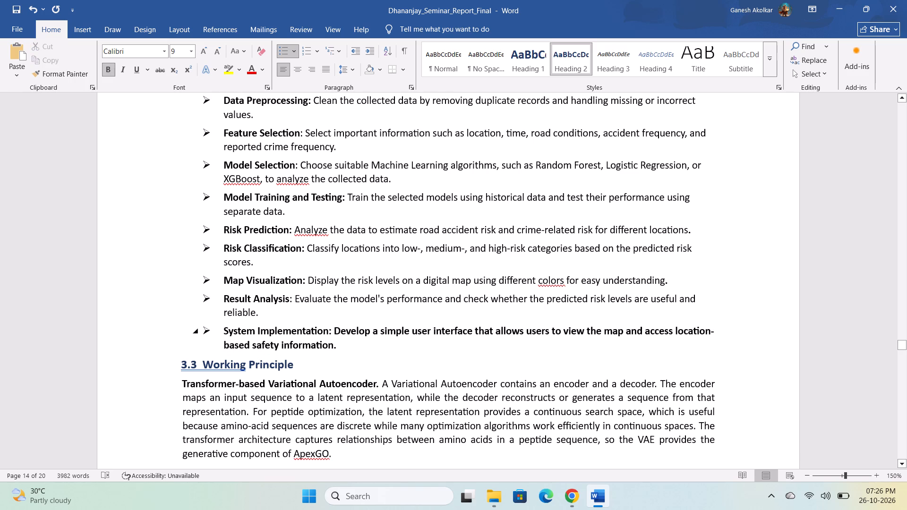
left_click_drag(334, 329, 339, 347)
left_click(350, 329)
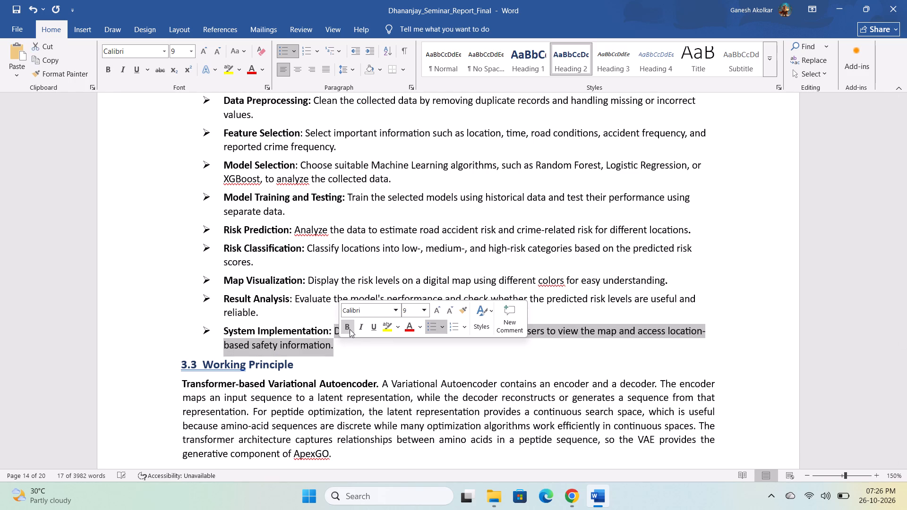
left_click(351, 352)
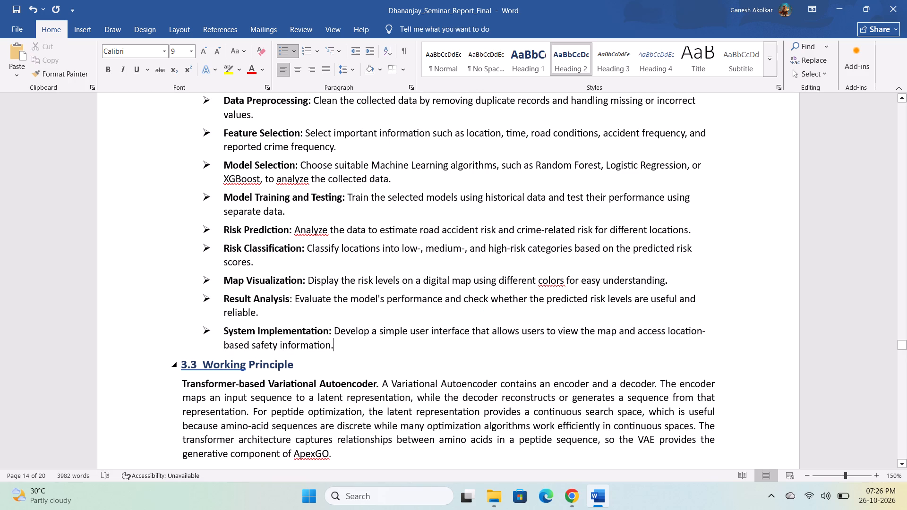
left_click_drag(293, 360, 217, 358)
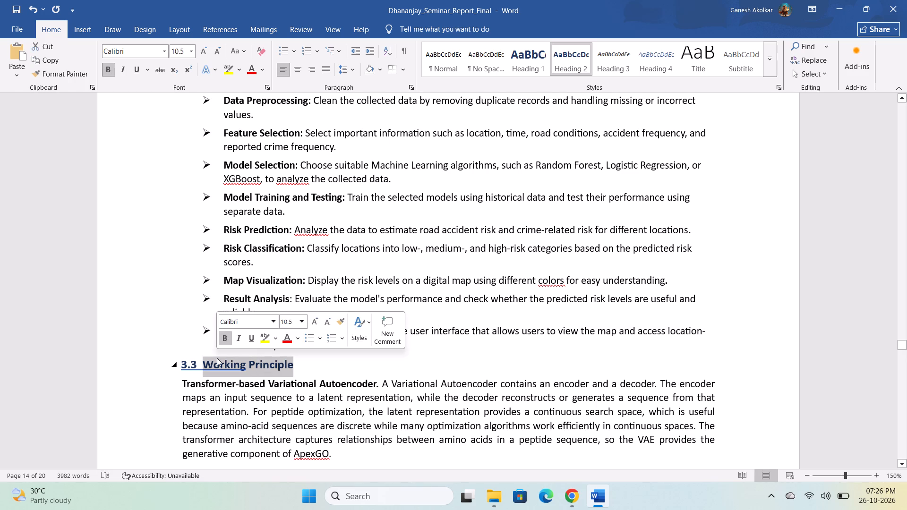
key("ctrl+c")
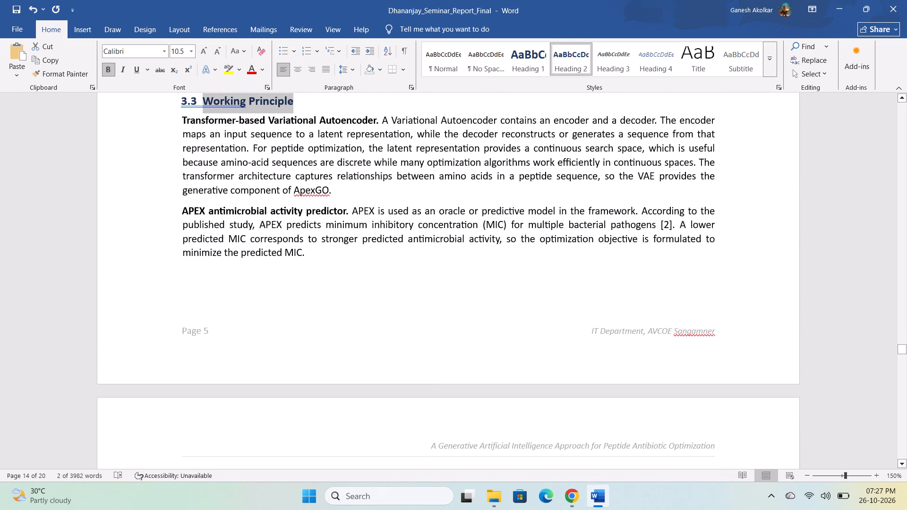
left_click_drag(182, 119, 325, 465)
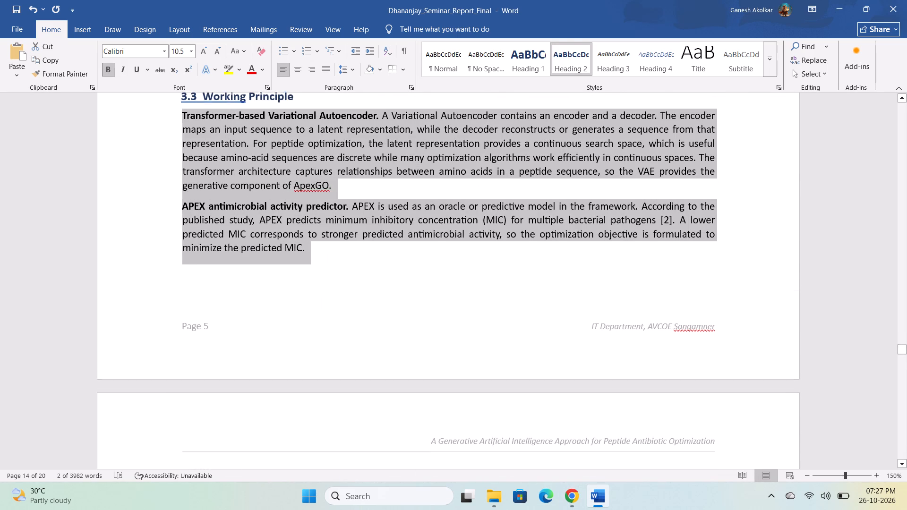
left_click_drag(325, 465, 404, 394)
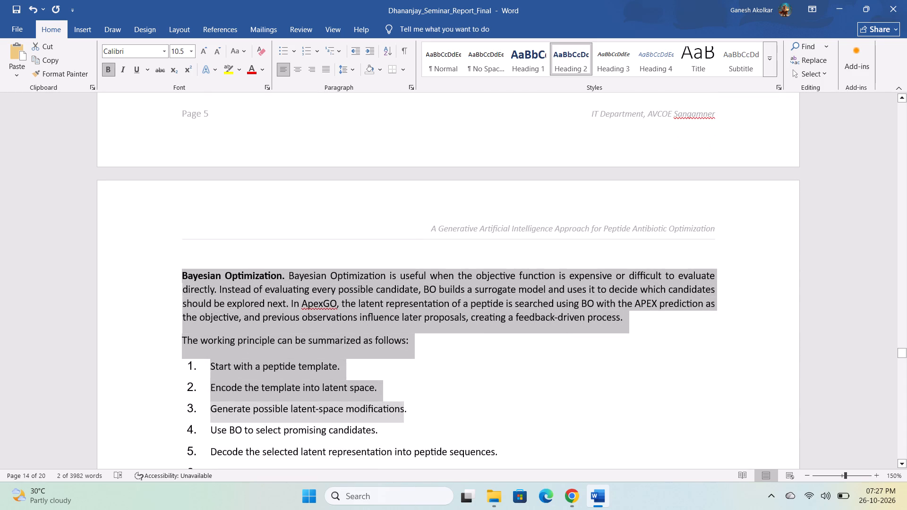
left_click_drag(404, 394, 501, 463)
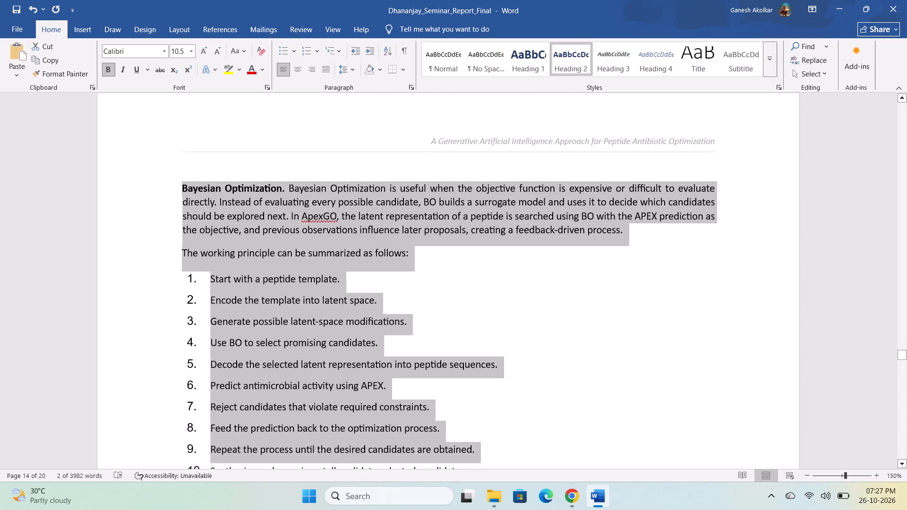
left_click_drag(501, 463, 487, 387)
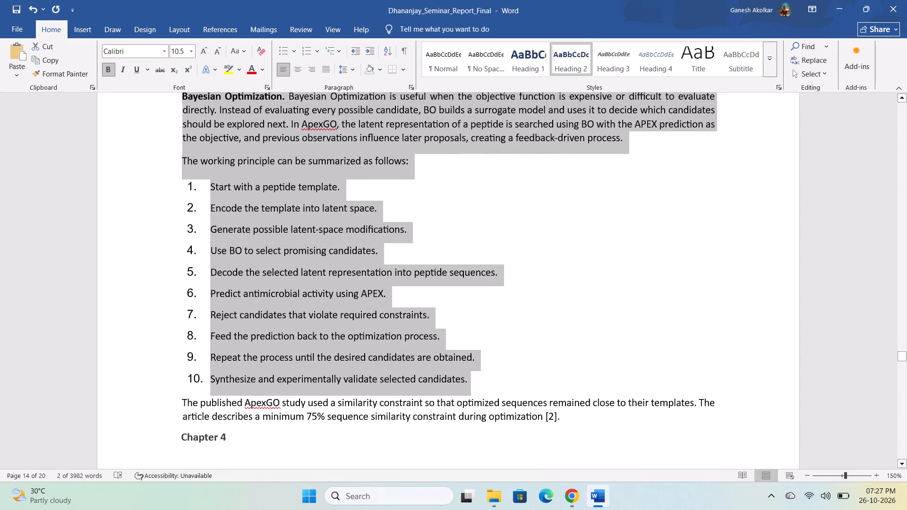
left_click_drag(487, 387, 624, 416)
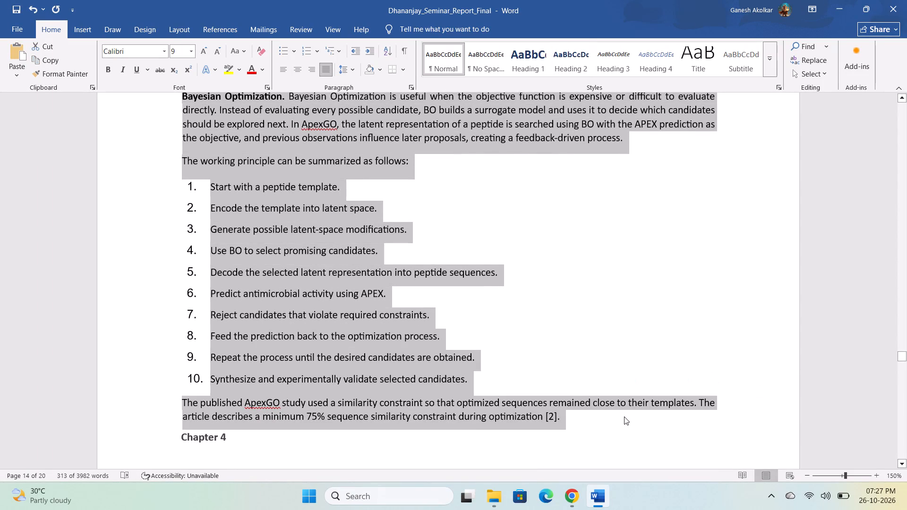
key("ctrl+v")
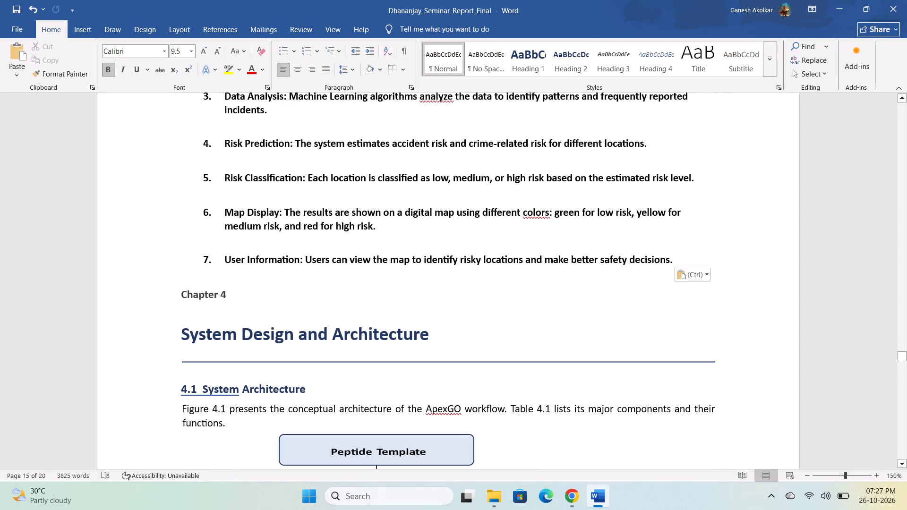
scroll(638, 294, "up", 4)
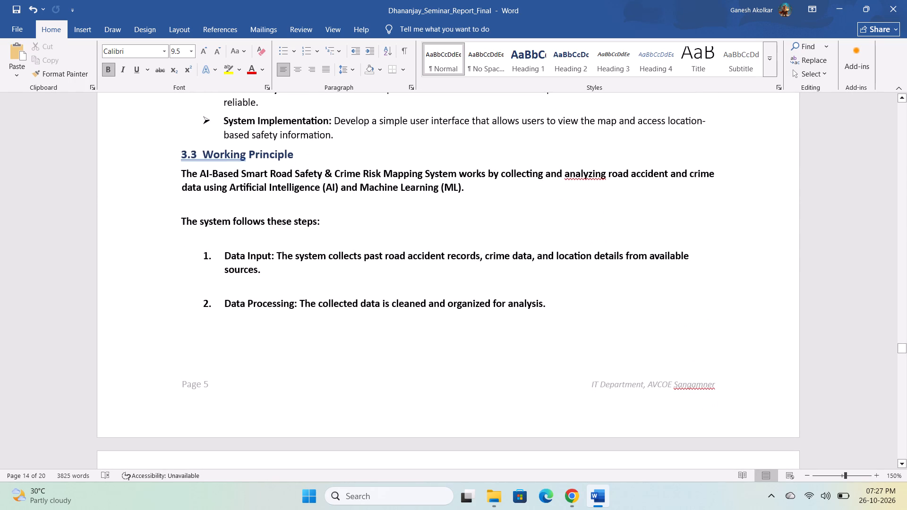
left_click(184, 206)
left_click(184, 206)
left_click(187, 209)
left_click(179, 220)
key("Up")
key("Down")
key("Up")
Remove bold from the introductory paragraph of Section 3.3, Working Principle.
left_click_drag(183, 175, 237, 312)
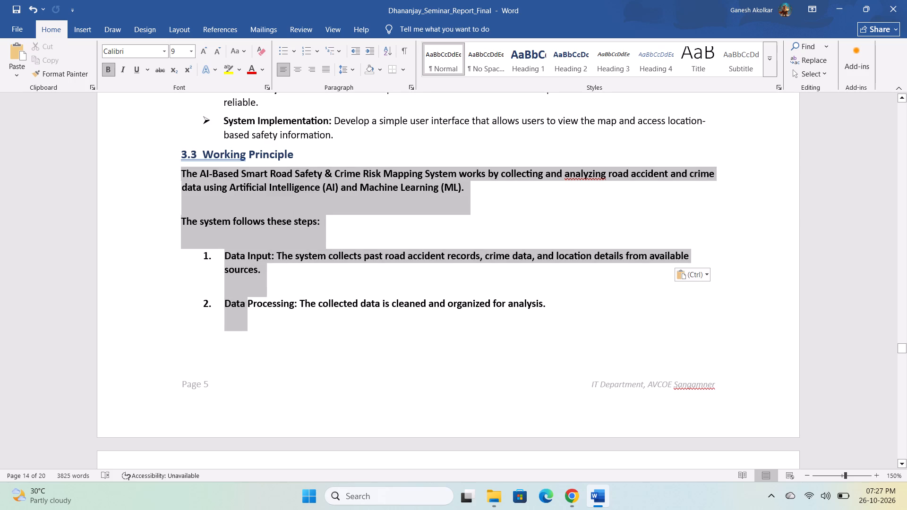
left_click_drag(237, 312, 360, 206)
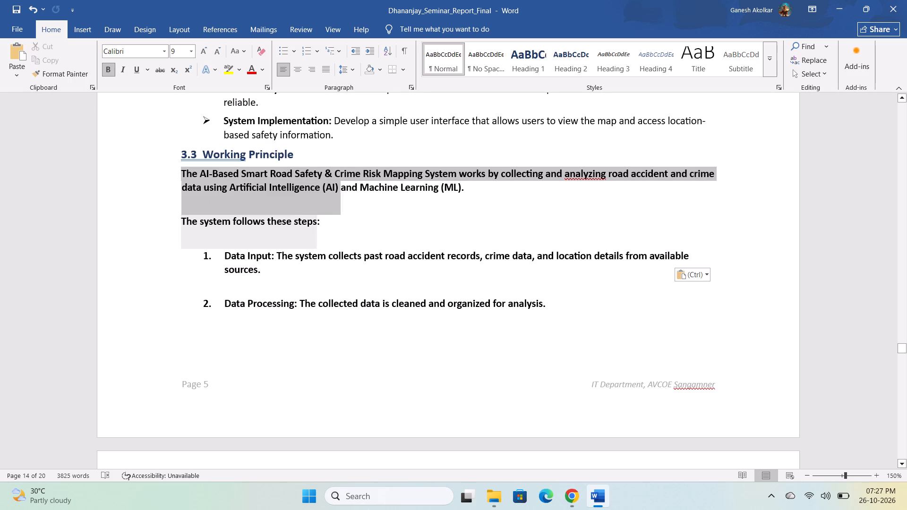
left_click_drag(360, 206, 488, 204)
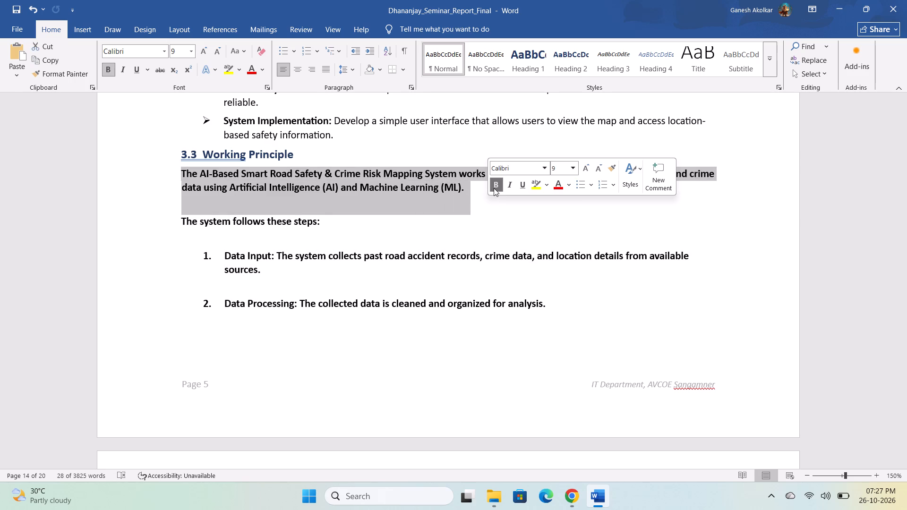
left_click(494, 188)
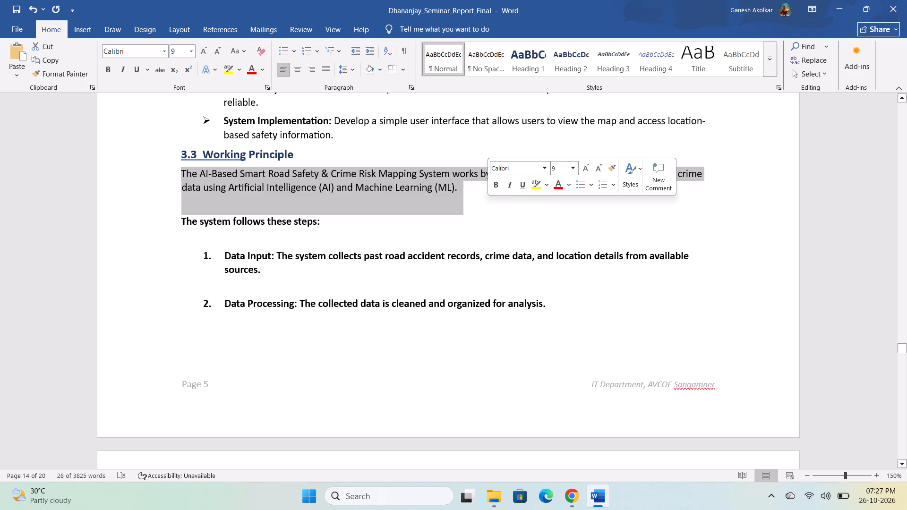
Remove bold from the descriptions of the Data Input and Data Processing steps in Section 3.3, keeping their labels bold.
left_click_drag(278, 254, 281, 269)
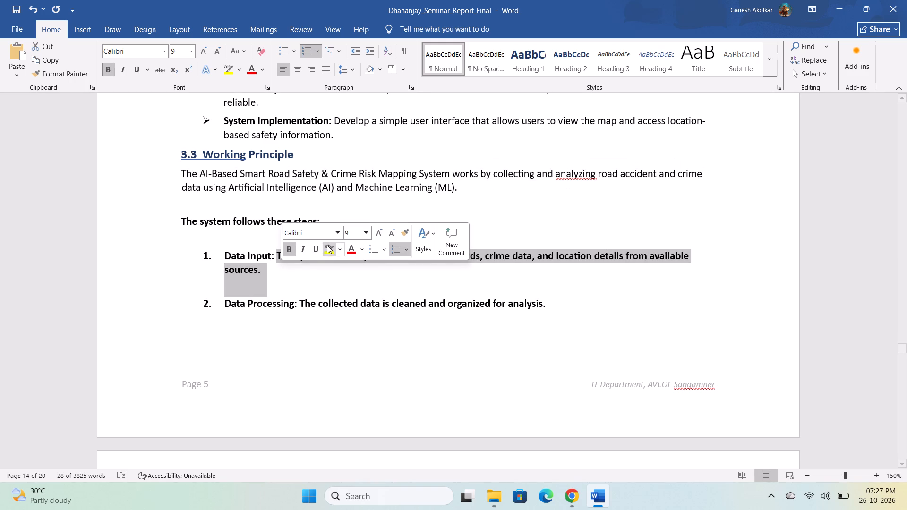
left_click(294, 249)
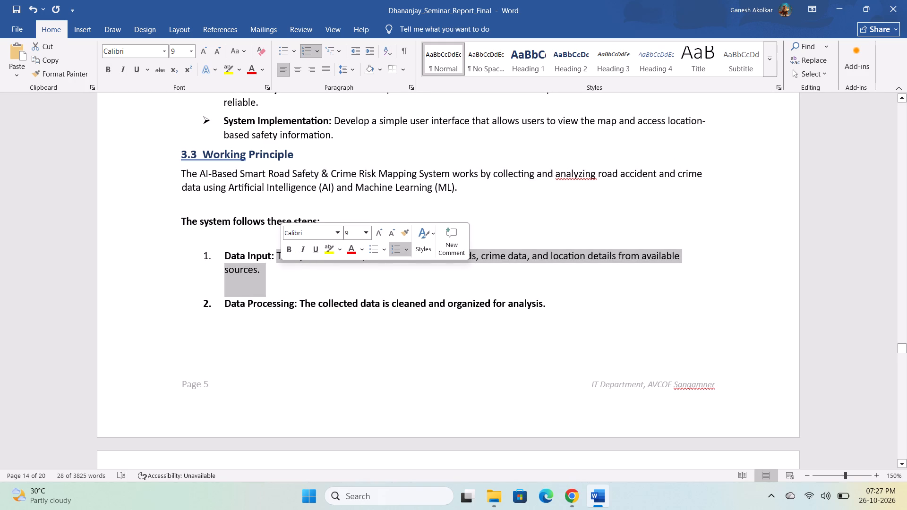
left_click_drag(300, 298, 582, 308)
left_click(589, 291)
left_click(541, 348)
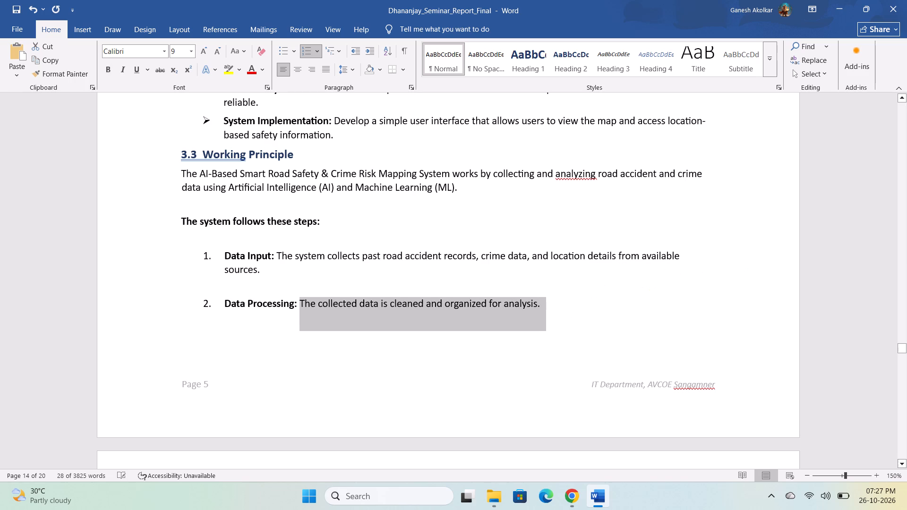
Remove bold from the descriptions of the Data Analysis, Risk Prediction and Risk Classification steps in Section 3.3, keeping their labels bold.
scroll(541, 348, "down", 2)
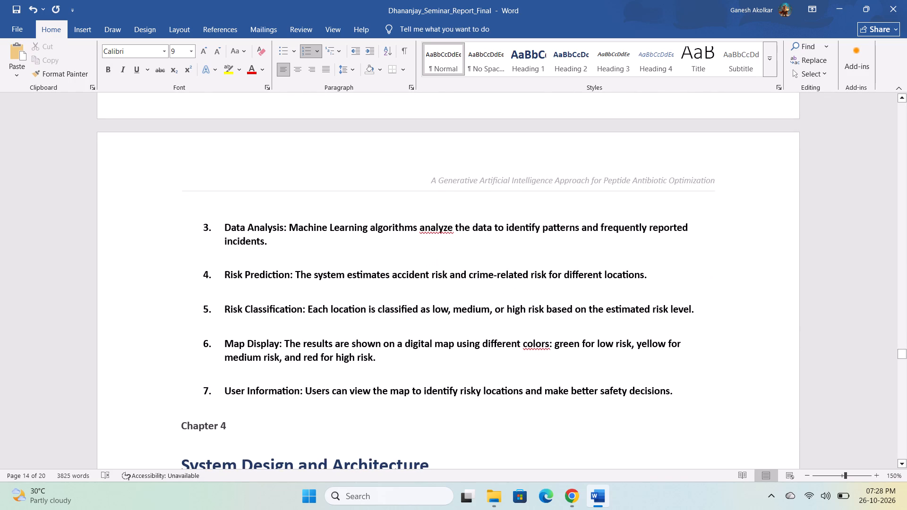
left_click_drag(290, 229, 299, 239)
left_click(307, 221)
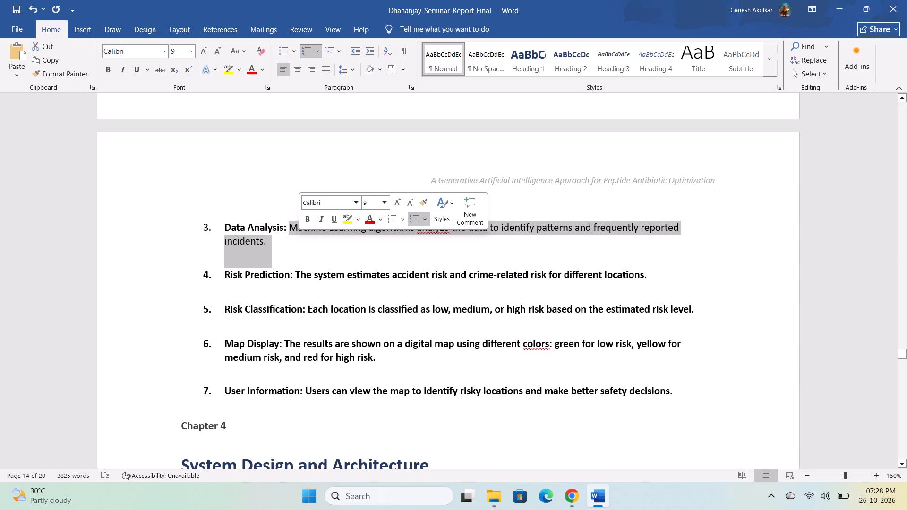
left_click_drag(296, 272, 509, 272)
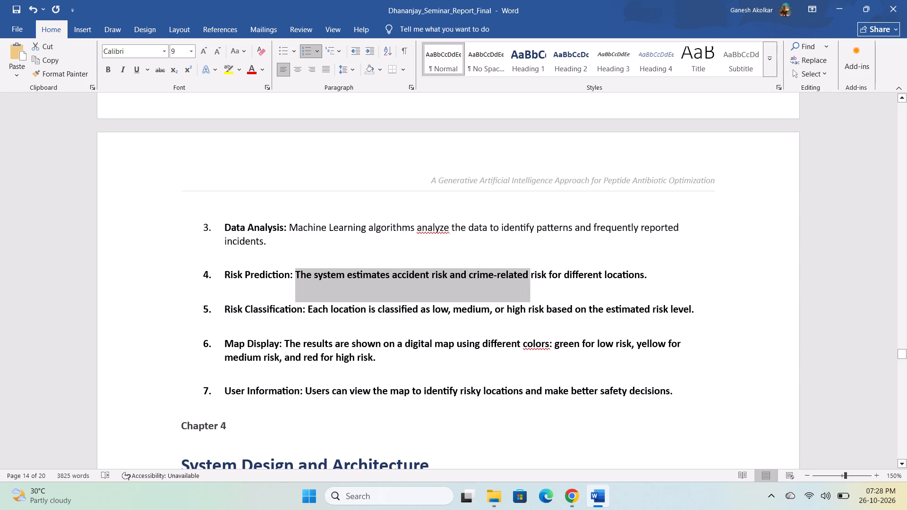
left_click_drag(509, 272, 653, 270)
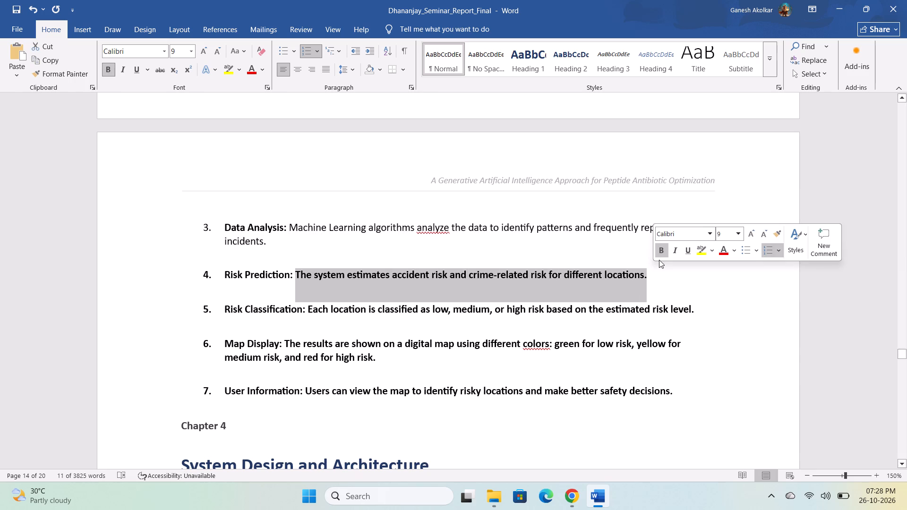
left_click(660, 252)
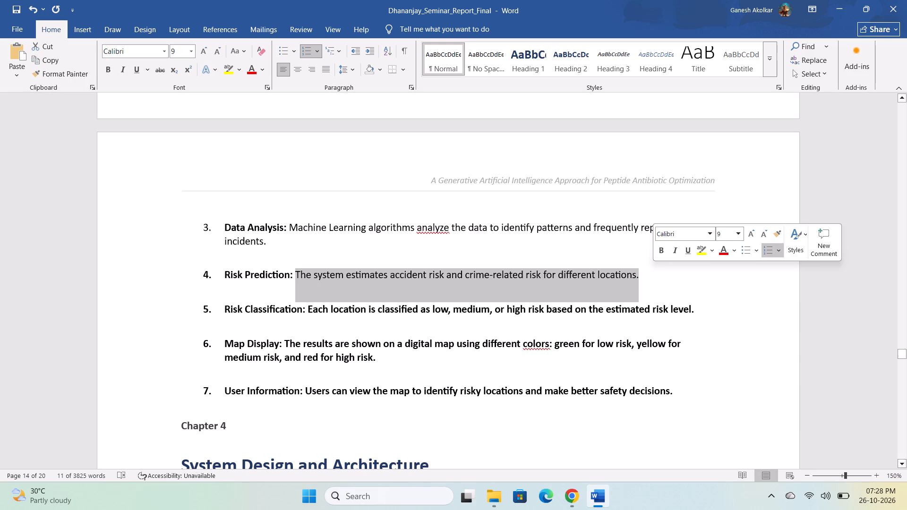
left_click_drag(705, 313, 359, 320)
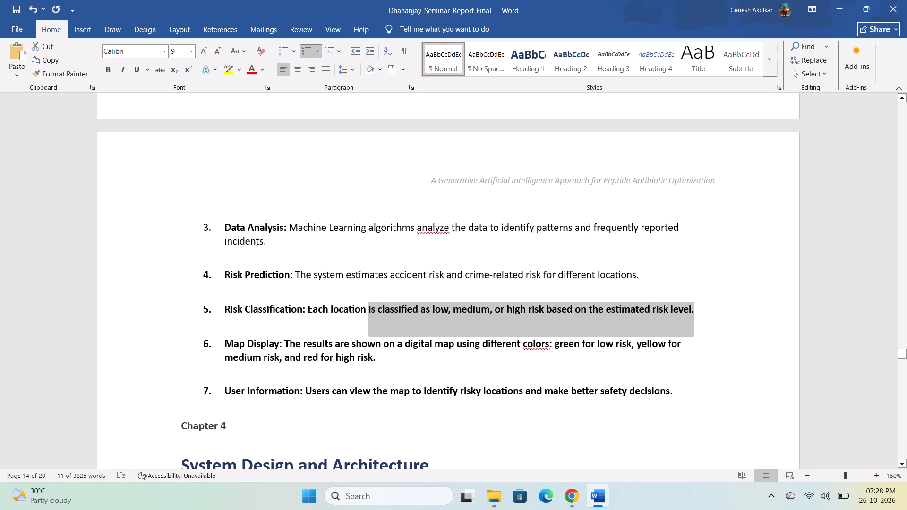
left_click_drag(359, 320, 312, 307)
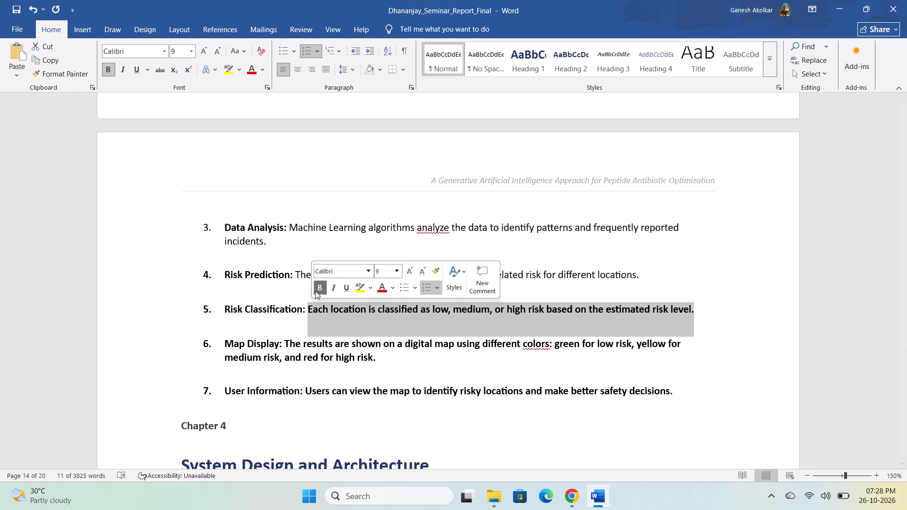
left_click(315, 291)
Remove bold from the descriptions of the Map Display and User Information steps in Section 3.3, keeping their labels bold.
left_click_drag(287, 346, 356, 352)
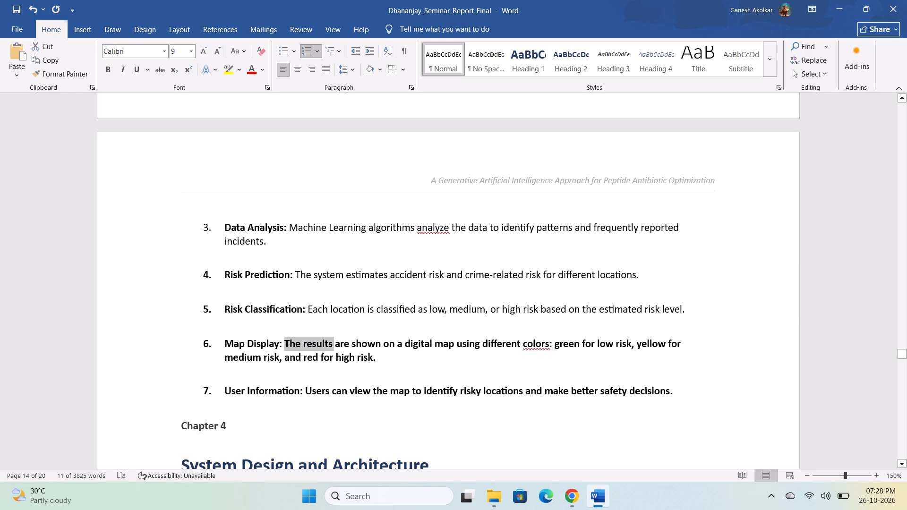
left_click_drag(356, 352, 381, 356)
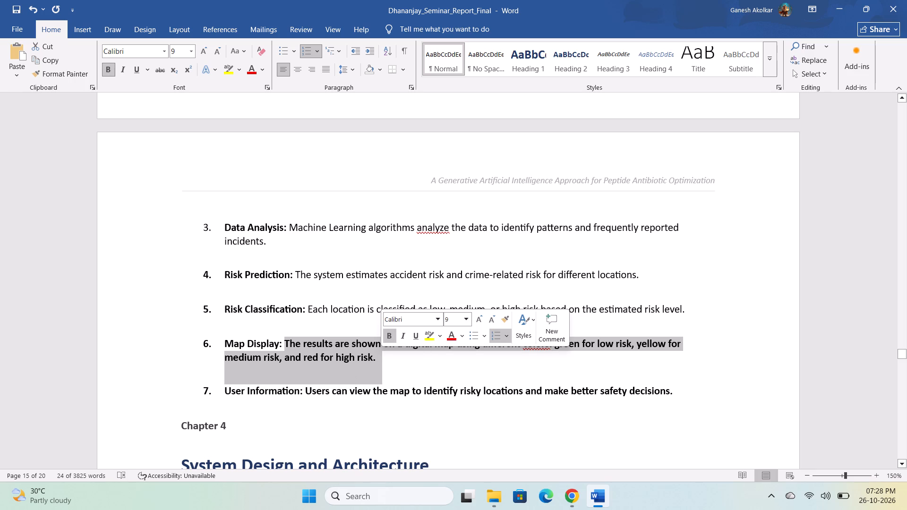
left_click(391, 333)
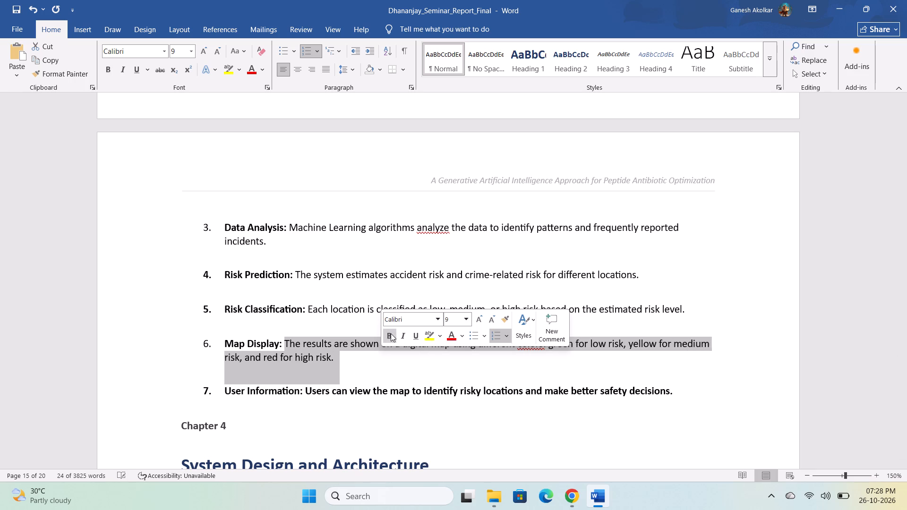
left_click_drag(305, 394, 701, 390)
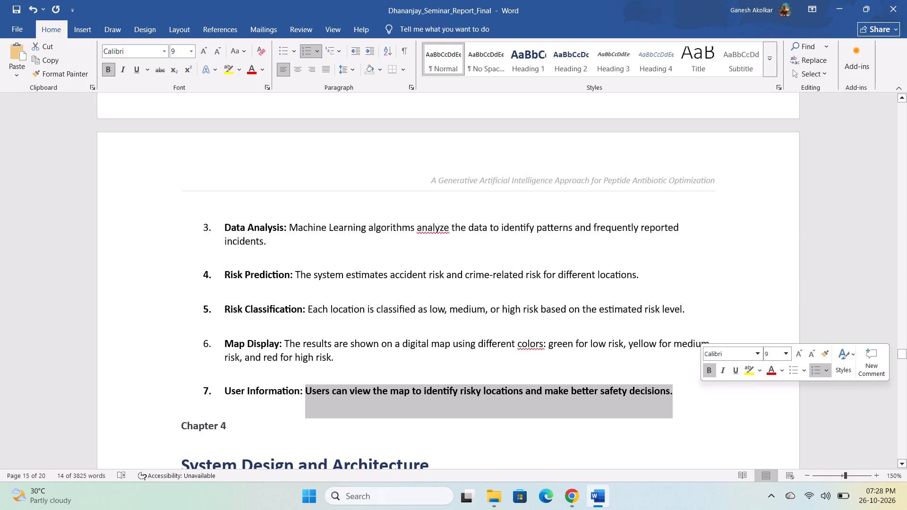
left_click(707, 372)
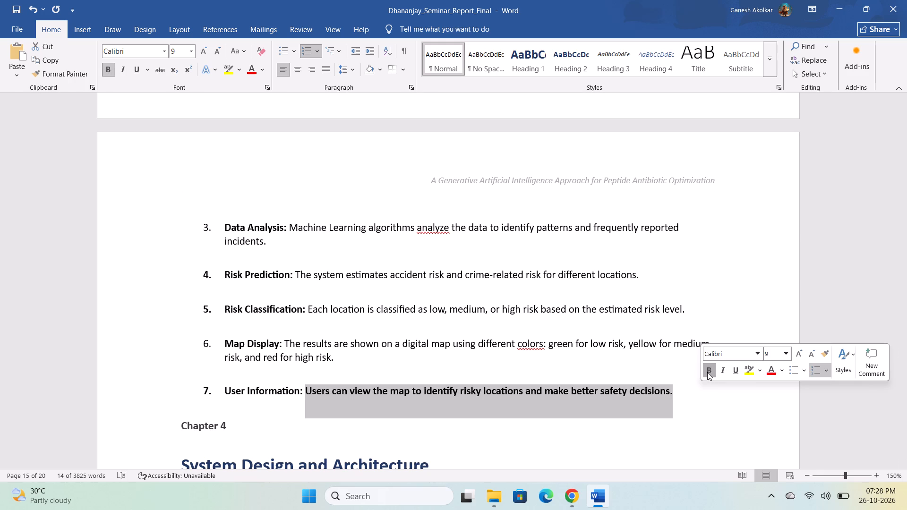
left_click(663, 423)
Insert blank lines before the "Chapter 4" line so that System Design and Architecture starts at the top of a new page.
scroll(663, 423, "down", 2)
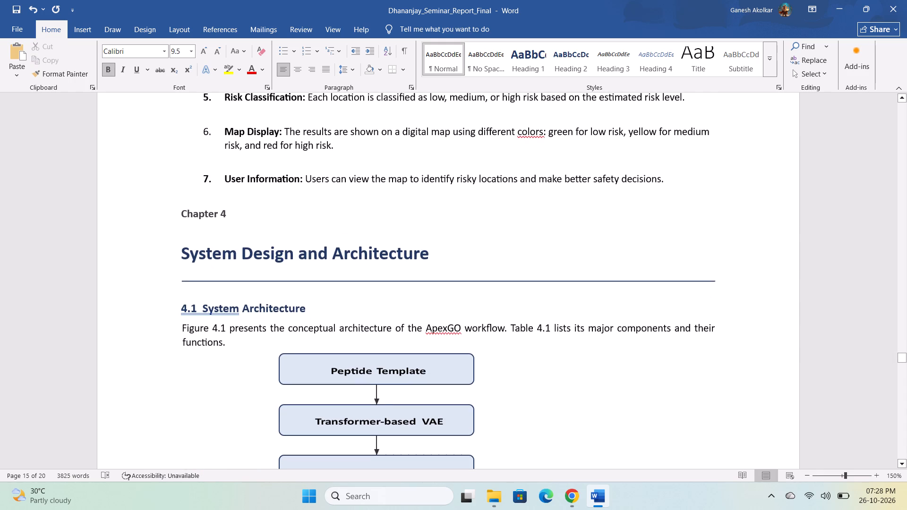
left_click(179, 213)
key("Return")
key("Return")
key("Return")
key("Return")
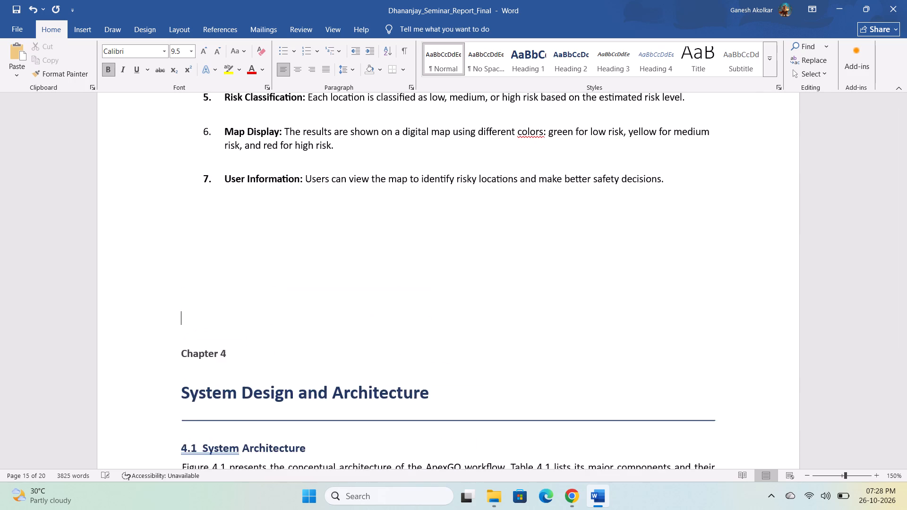
key("Return")
scroll(179, 213, "down", 2)
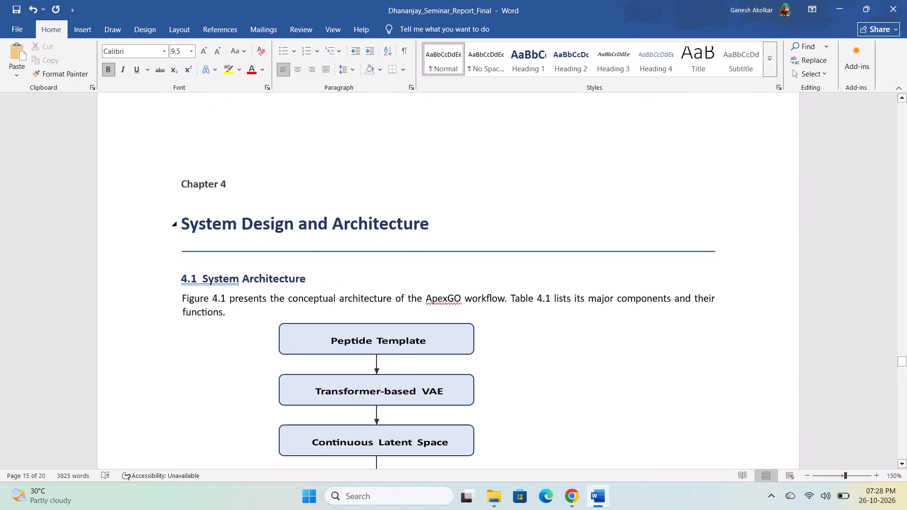
key("Return")
key("Return")
key("Return")
key("Return")
key("Return")
key("Return")
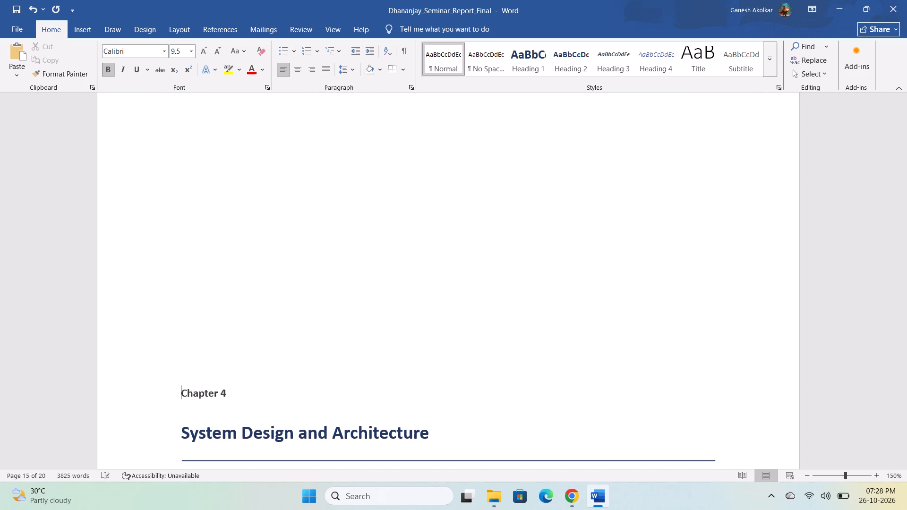
scroll(179, 213, "down", 2)
key("Return")
key("Return")
key("Return")
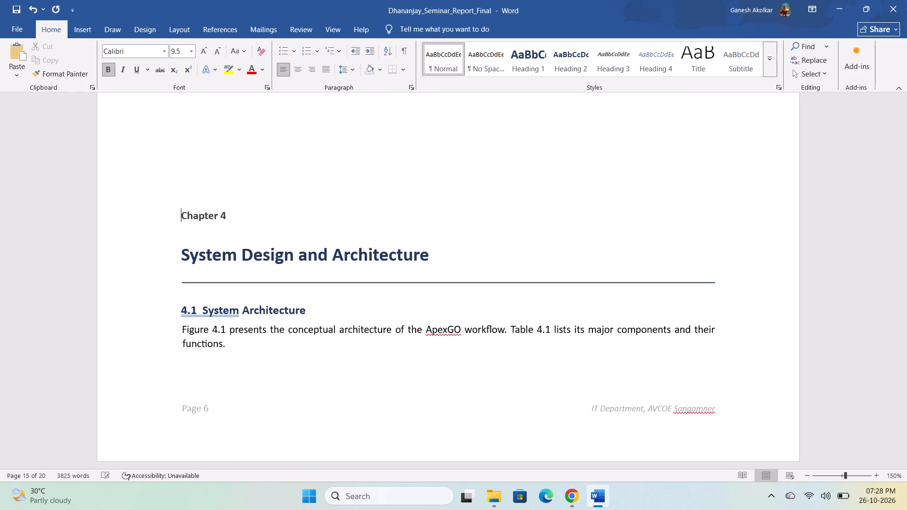
key("Return")
key("Return")
key("Return")
key("Return")
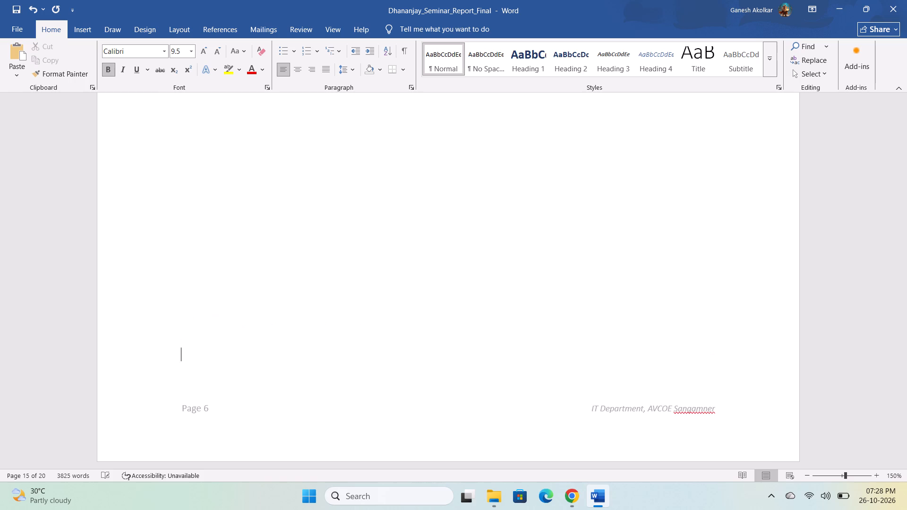
scroll(179, 213, "down", 3)
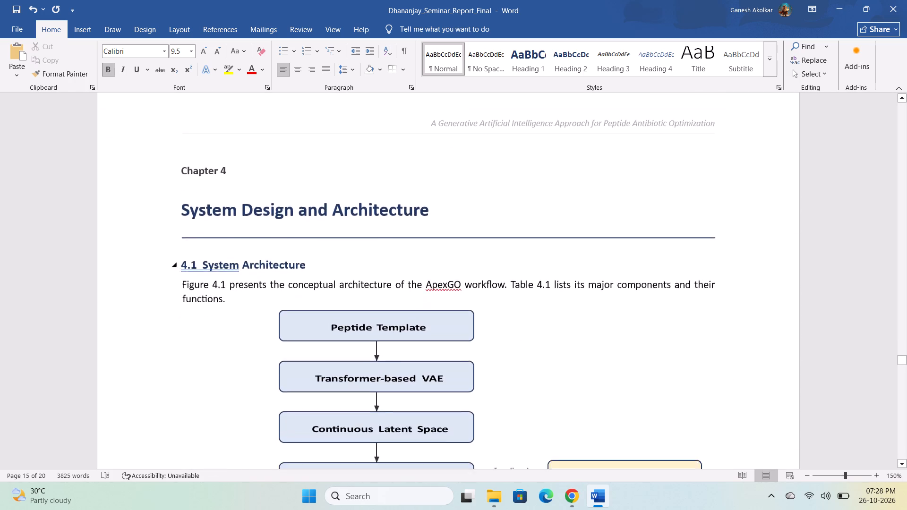
scroll(179, 213, "down", 2)
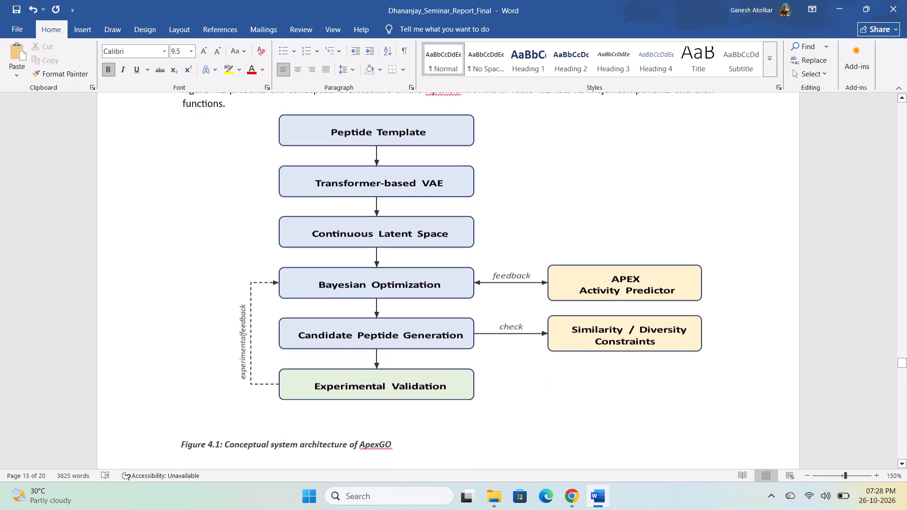
left_click(297, 210)
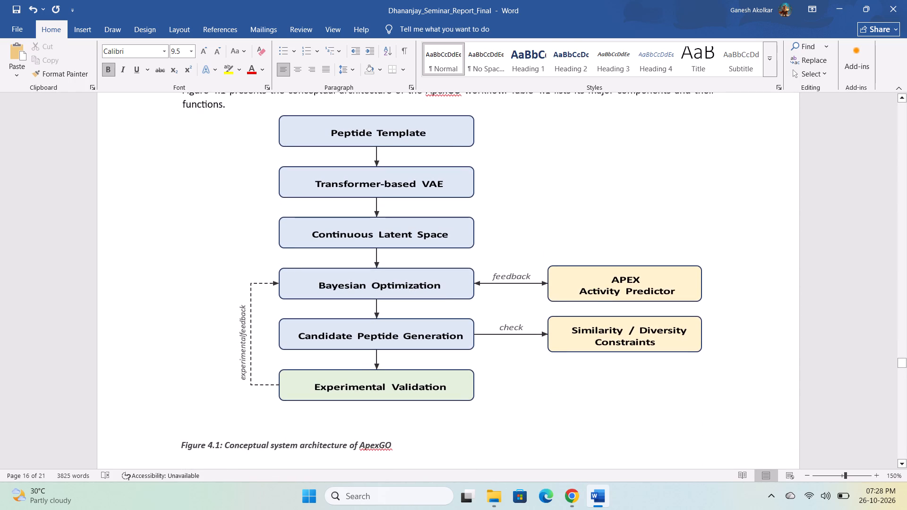
left_click(190, 207)
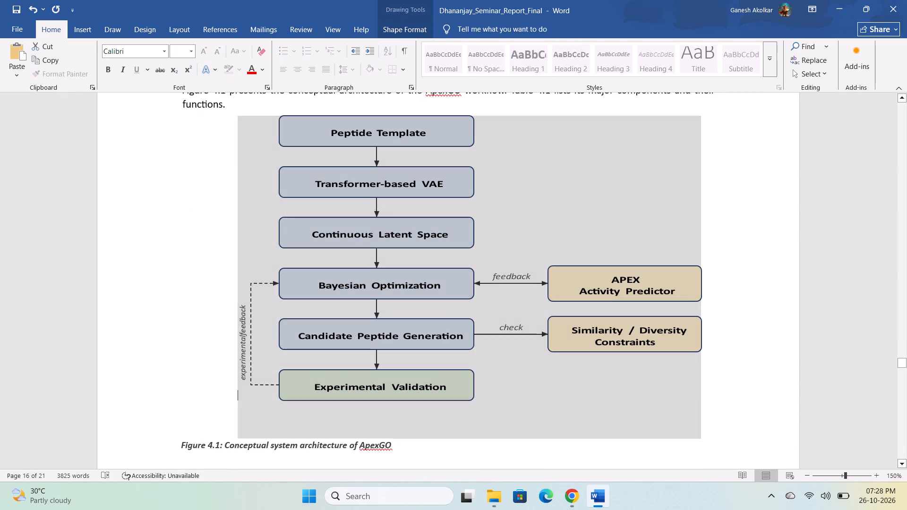
scroll(190, 207, "up", 2)
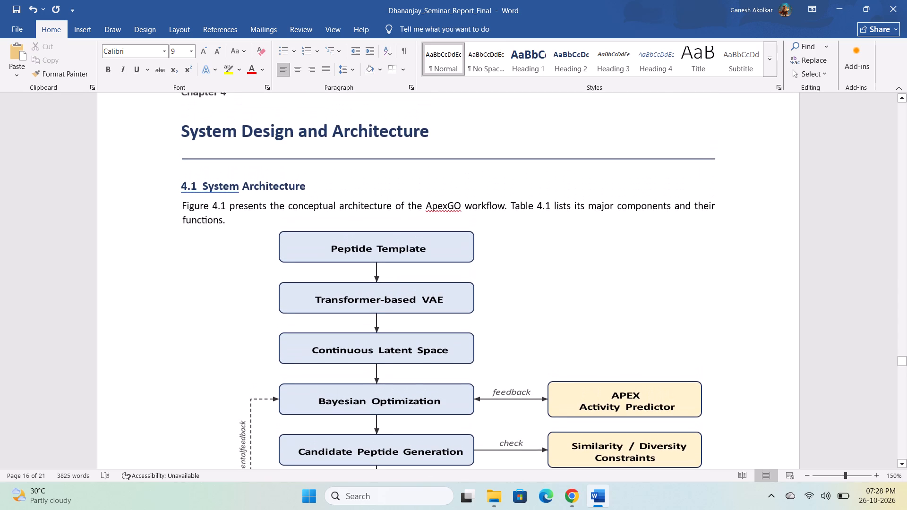
scroll(190, 207, "up", 1)
left_click_drag(201, 188, 278, 191)
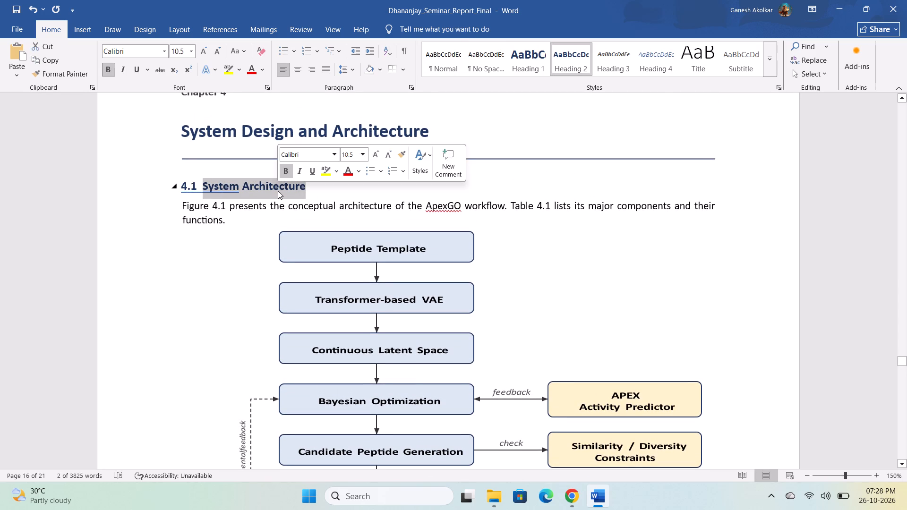